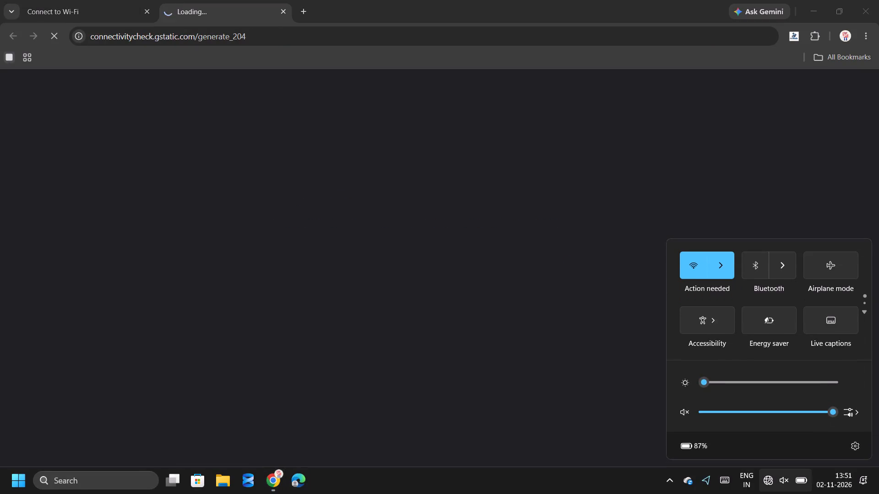
Check the Wi-Fi connection in the list of available networks, then dismiss the list.
left_click(728, 267)
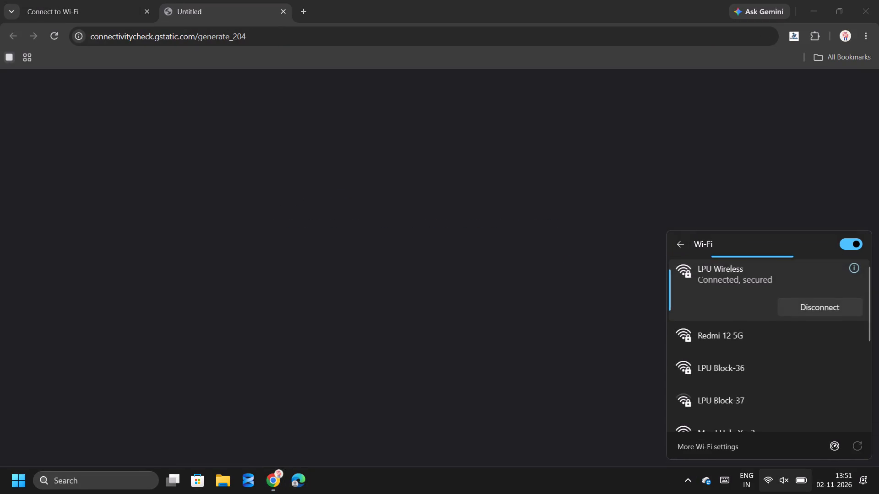
left_click(520, 199)
Switch to the Connect to Wi-Fi browser tab and go back to its new tab page.
left_click(75, 0)
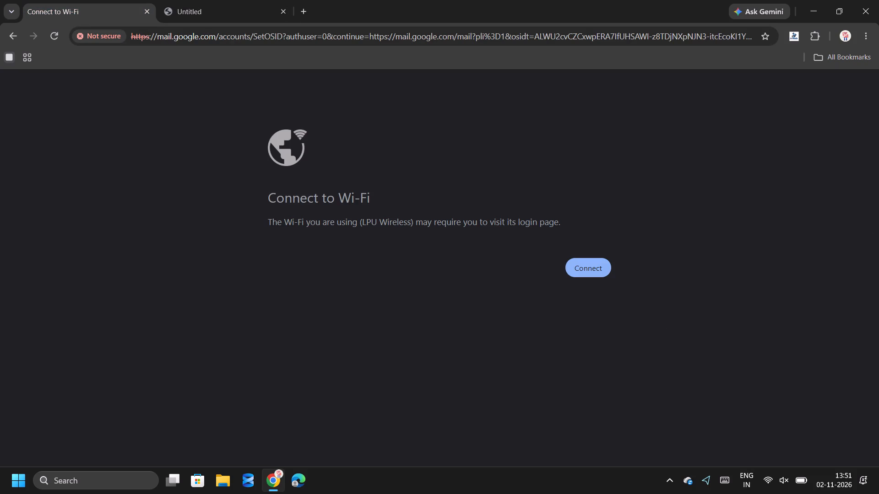
left_click(10, 30)
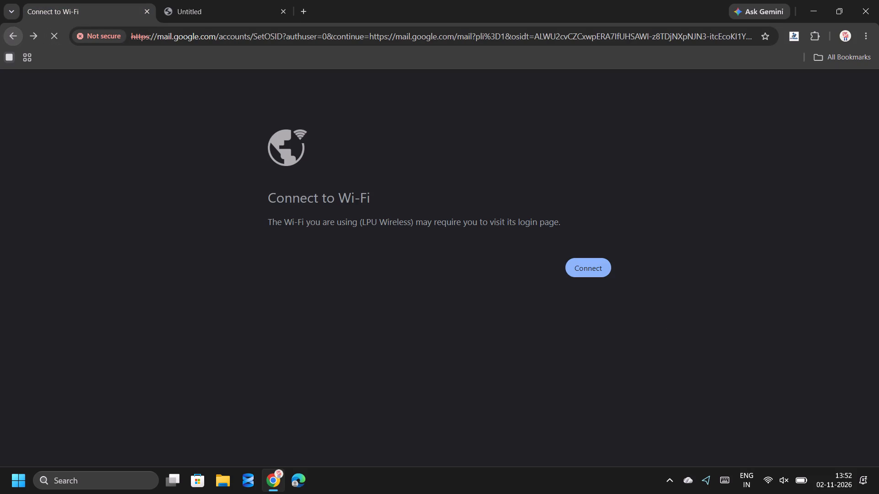
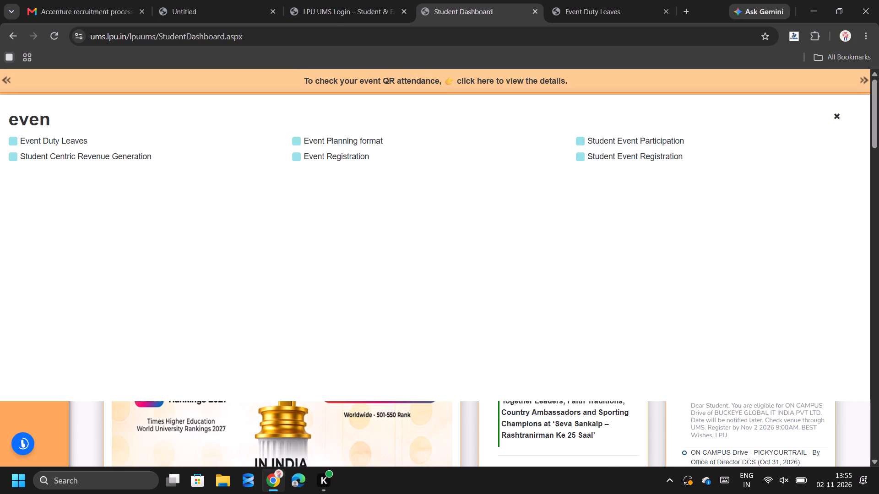
Search the student dashboard for duty and open Apply for Duty Leave and PVR.
left_click(172, 116)
key("BackSpace")
key("BackSpace")
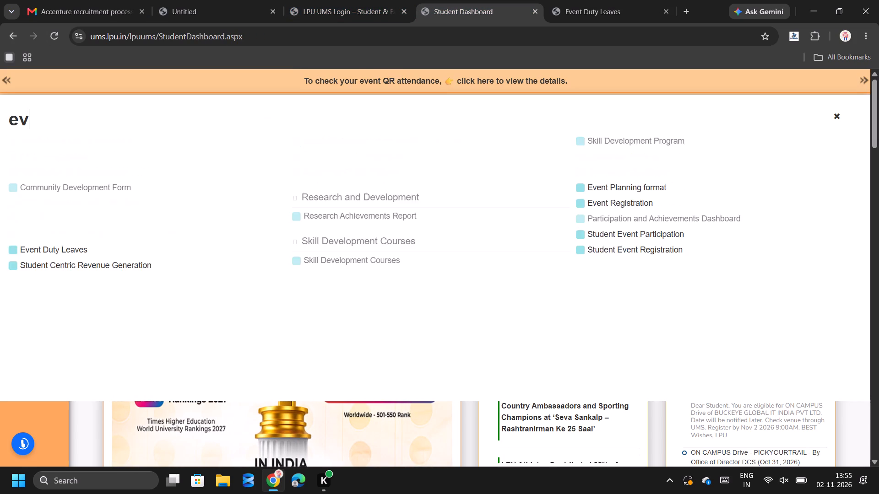
key("BackSpace")
key("BackSpace")
key("d")
type("uty")
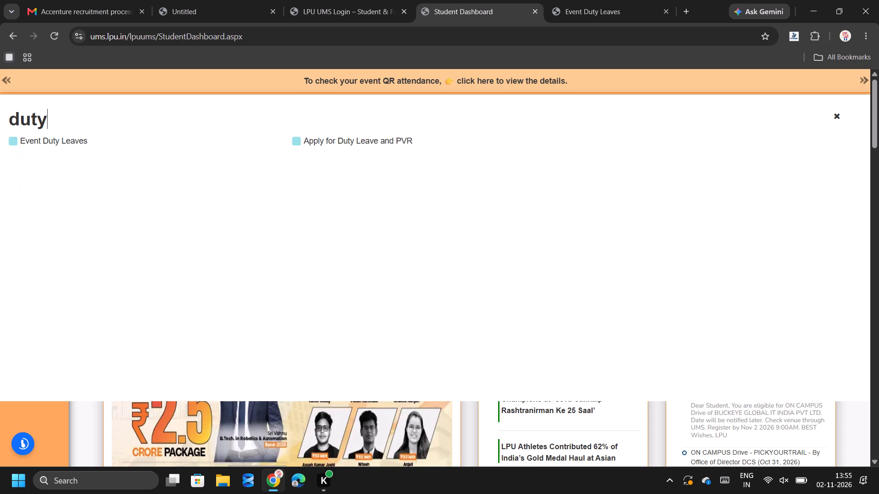
left_click(334, 141)
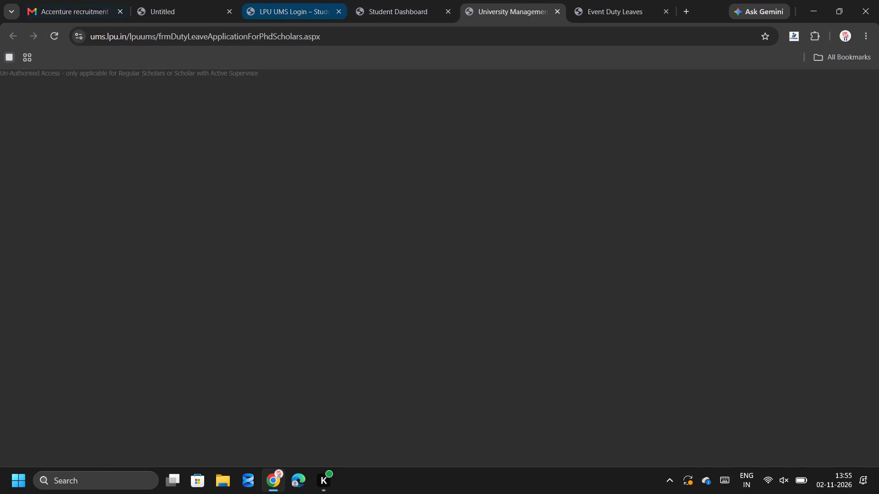
Return to the Student Dashboard and close the page search.
left_click(414, 11)
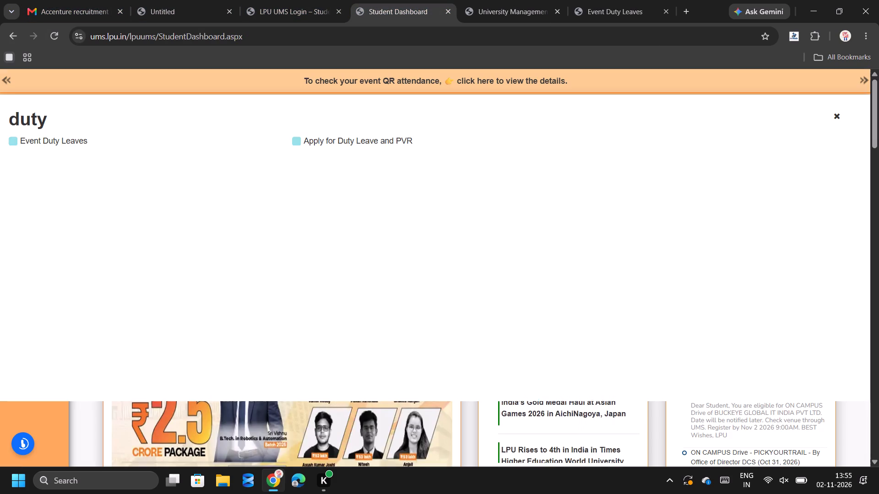
left_click(840, 122)
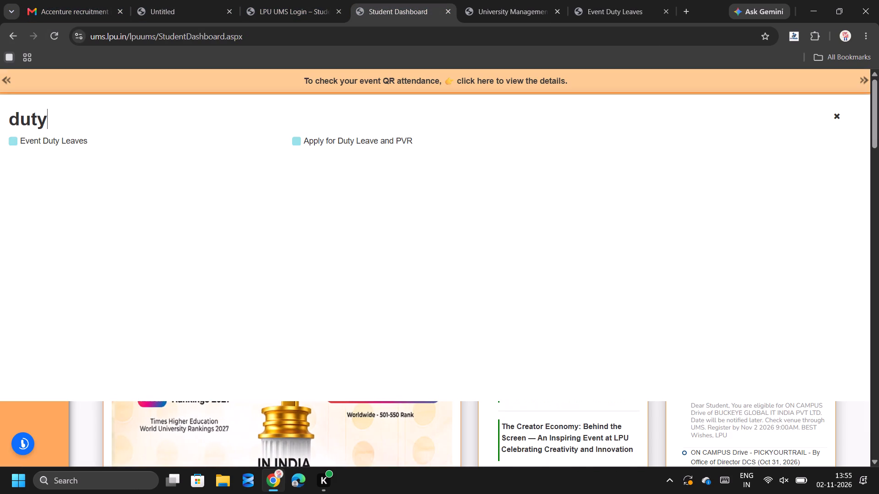
left_click(836, 117)
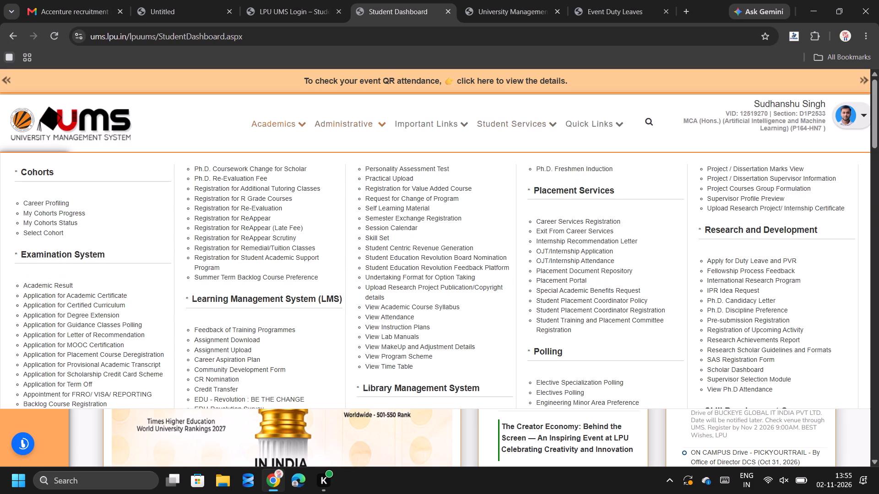
Look through the dashboard's academic service links for a way to request placement duty leave.
scroll(81, 301, "down", 2)
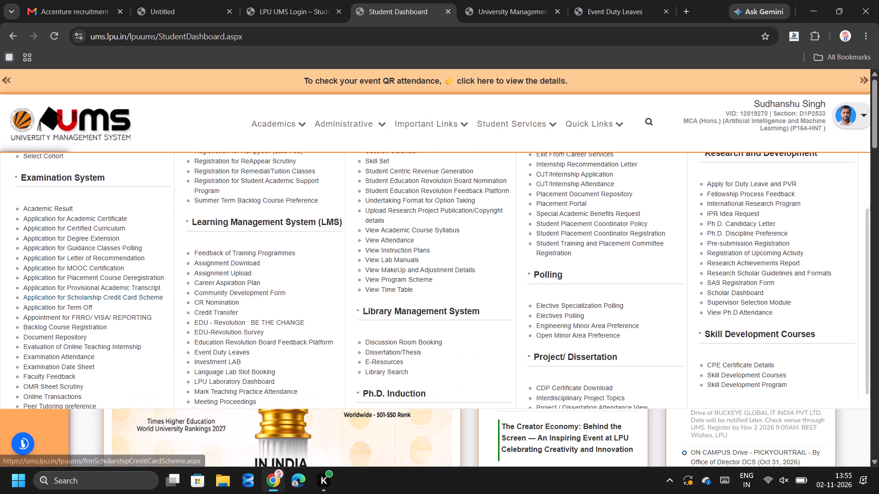
scroll(81, 301, "down", 1)
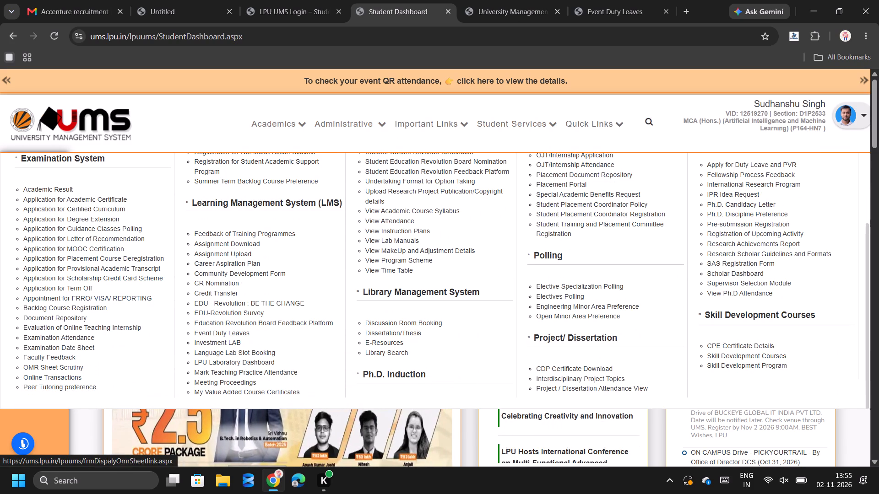
scroll(216, 311, "down", 2)
scroll(216, 311, "up", 3)
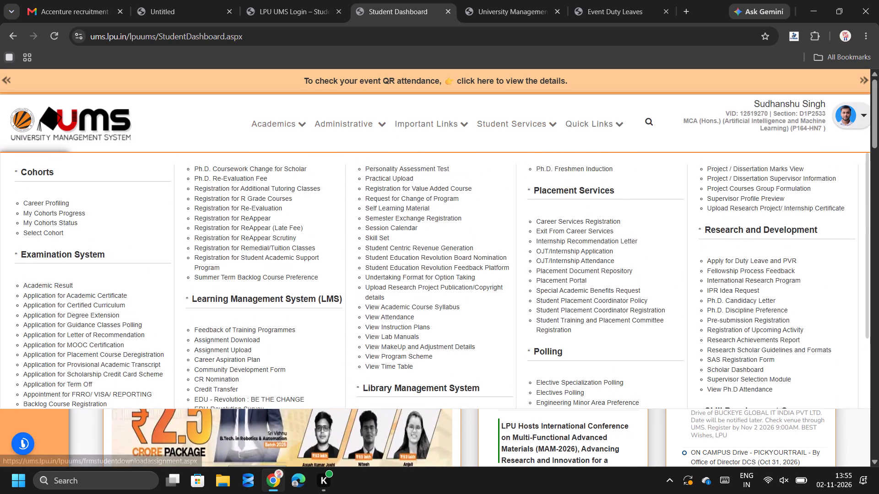
scroll(216, 311, "up", 1)
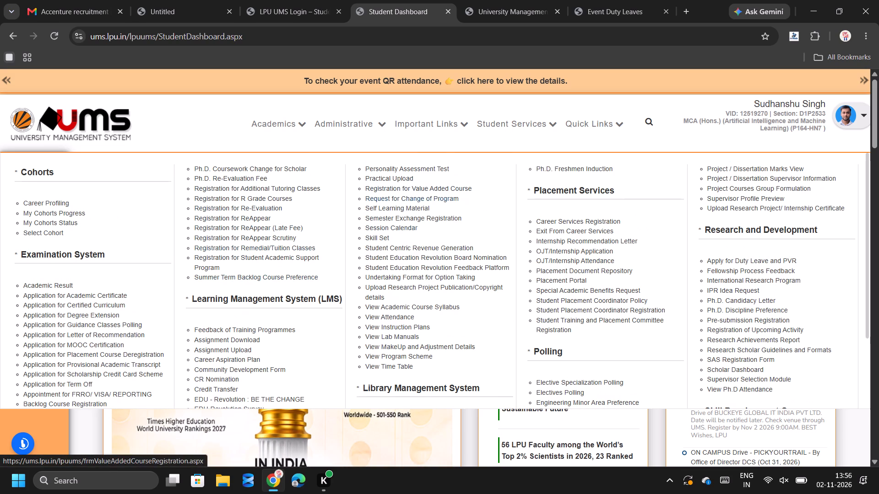
scroll(394, 236, "down", 2)
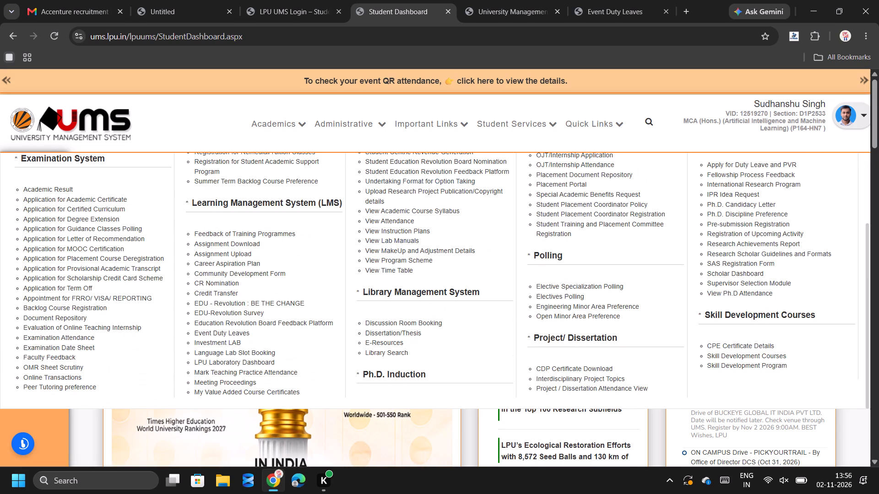
scroll(394, 236, "down", 2)
scroll(538, 237, "up", 3)
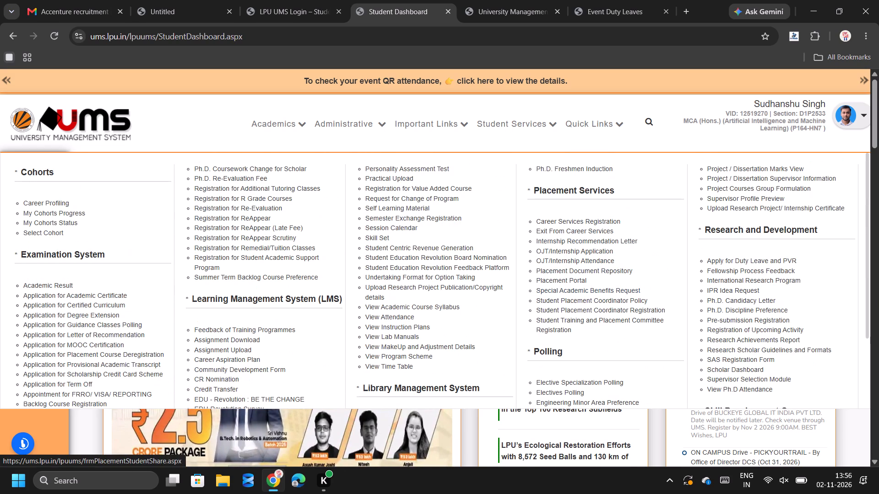
scroll(559, 246, "up", 1)
scroll(559, 246, "down", 1)
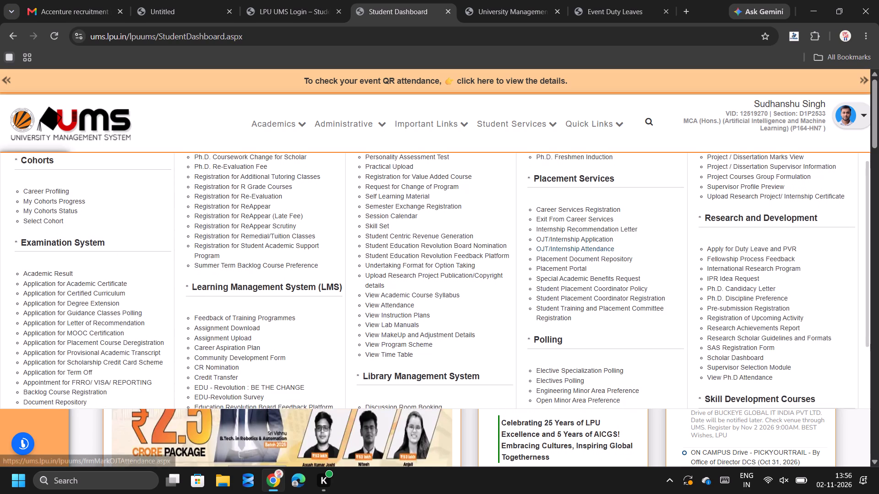
scroll(559, 246, "down", 3)
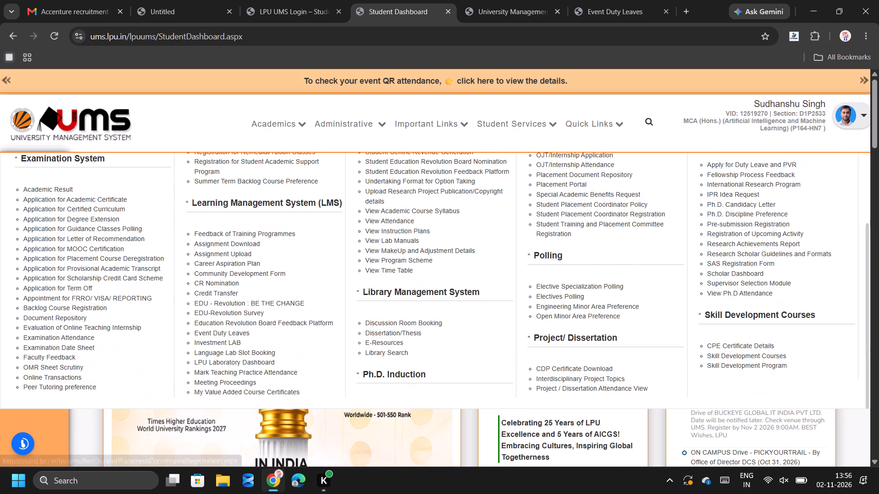
scroll(569, 299, "down", 1)
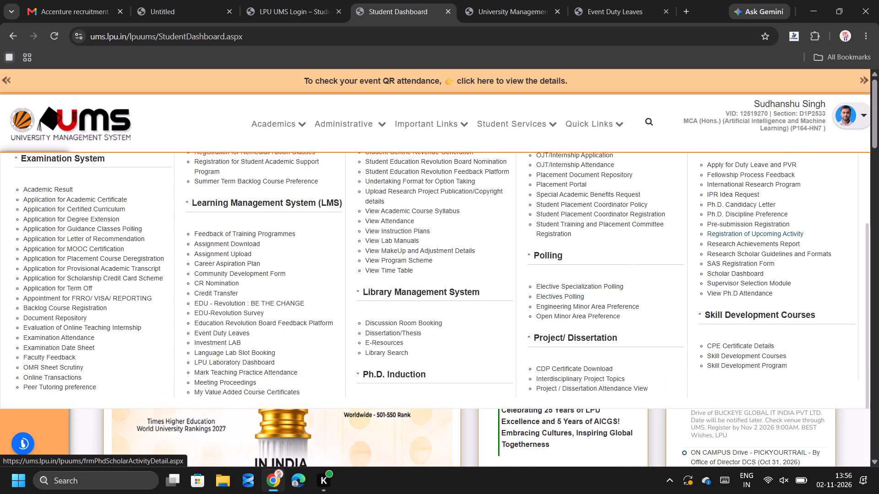
scroll(711, 232, "down", 1)
scroll(711, 232, "up", 3)
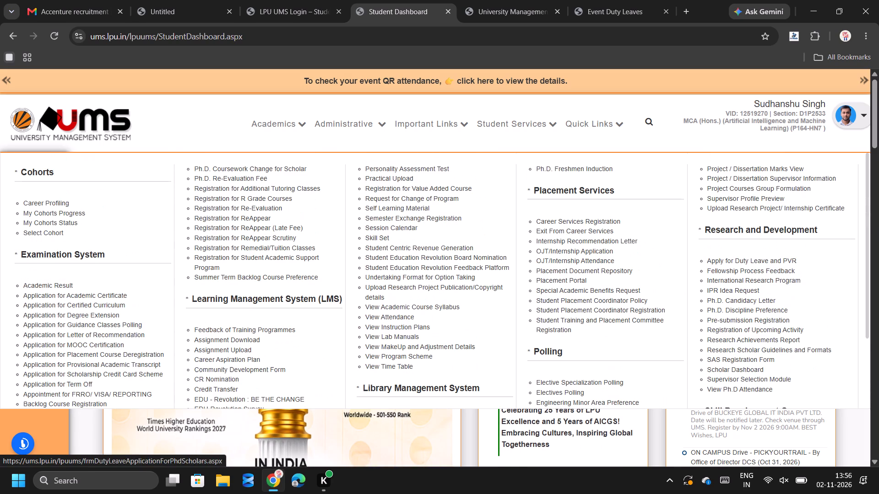
scroll(711, 232, "up", 2)
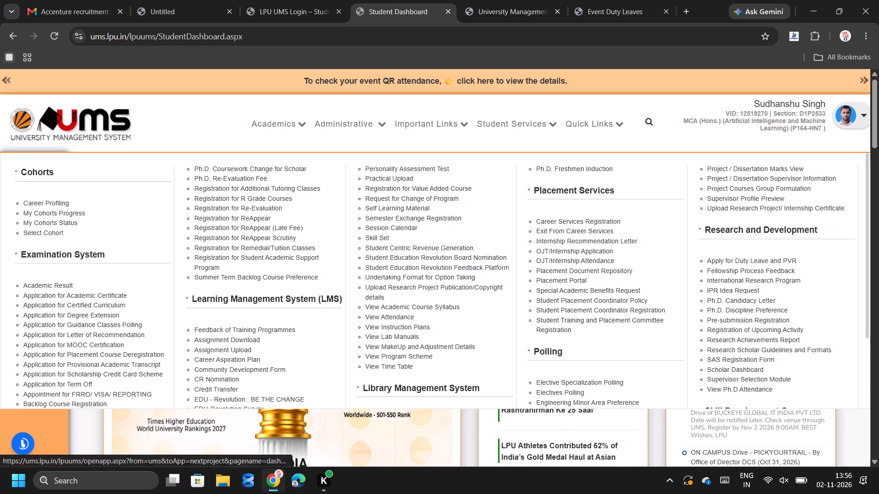
Open the Placement Portal and go to its Duty Leave Request form.
left_click(565, 278)
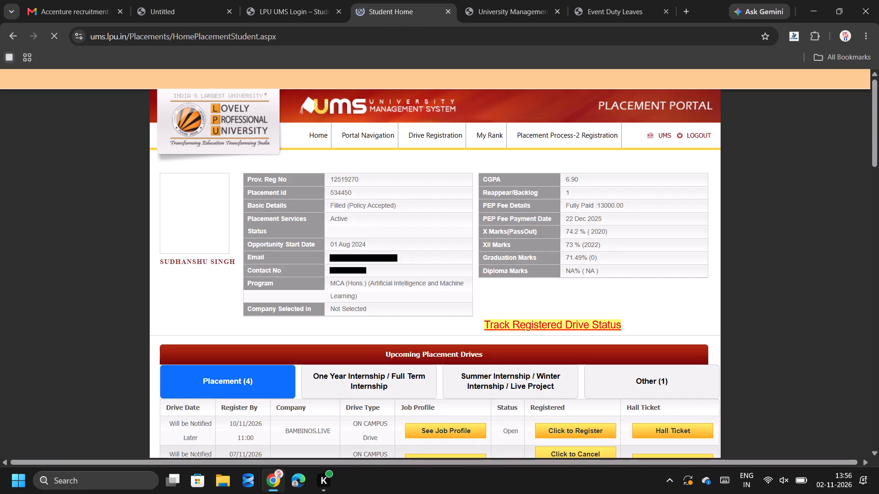
scroll(448, 244, "down", 4)
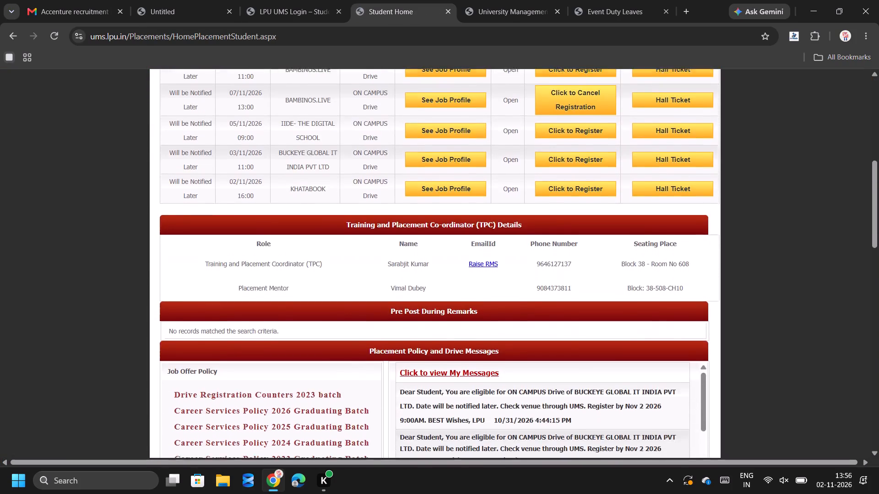
scroll(448, 244, "up", 4)
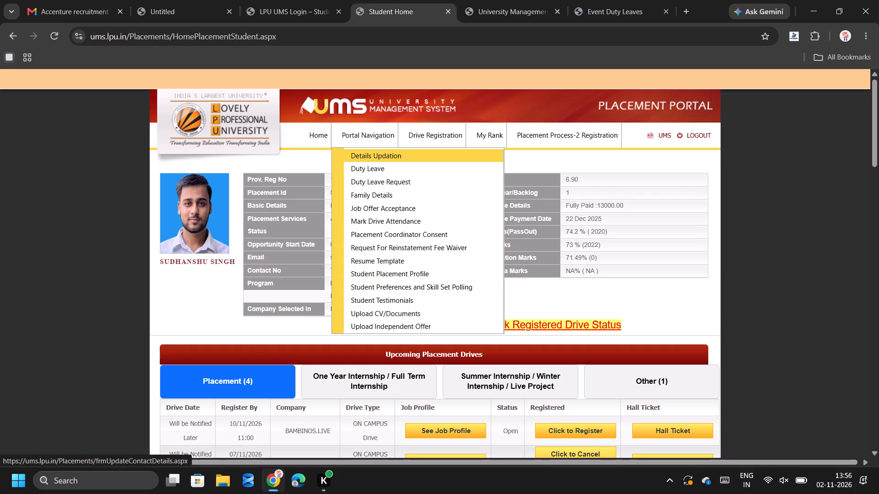
left_click(394, 181)
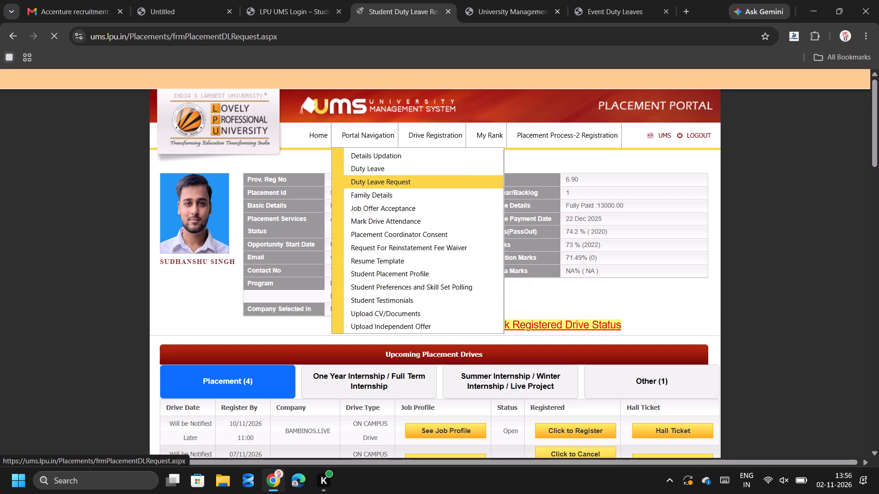
Set the placement drive name to ACCENTURE and its drive code to OC.1630.2027.62629.
left_click(427, 199)
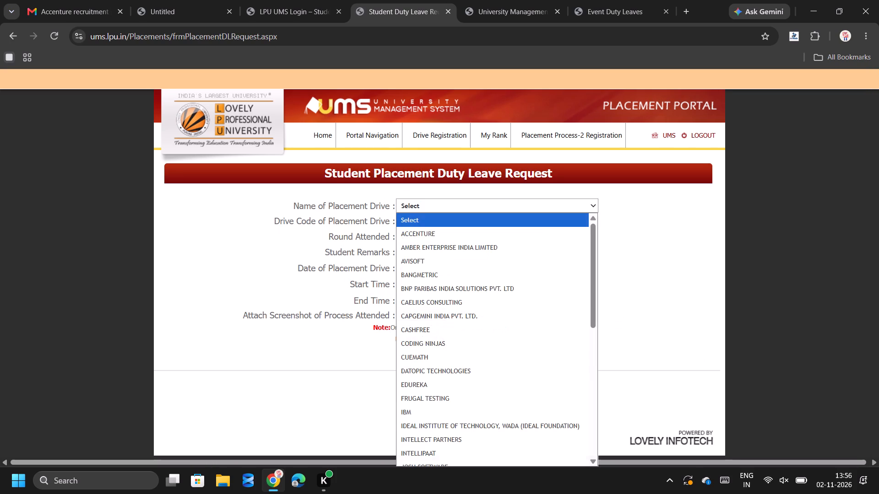
left_click(432, 232)
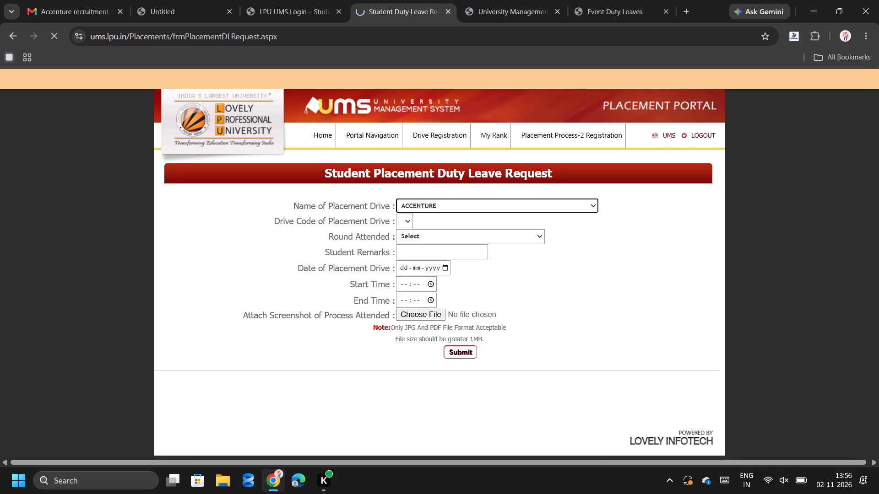
left_click(406, 220)
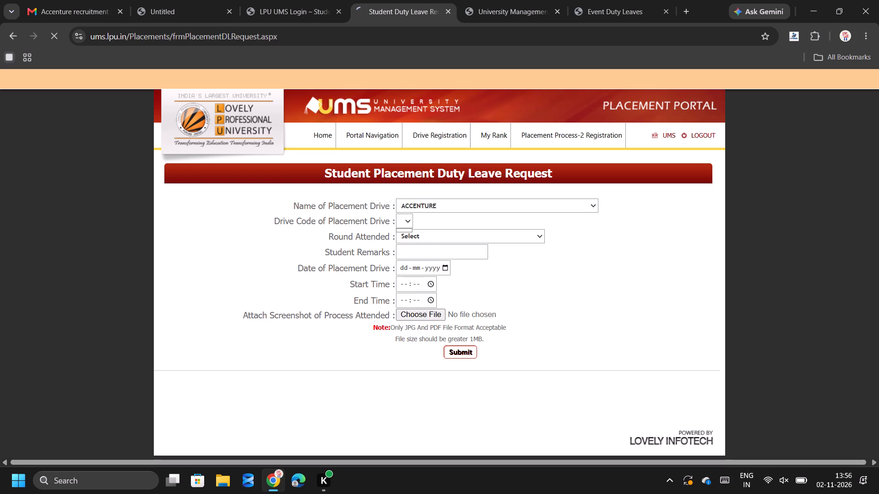
left_click(416, 234)
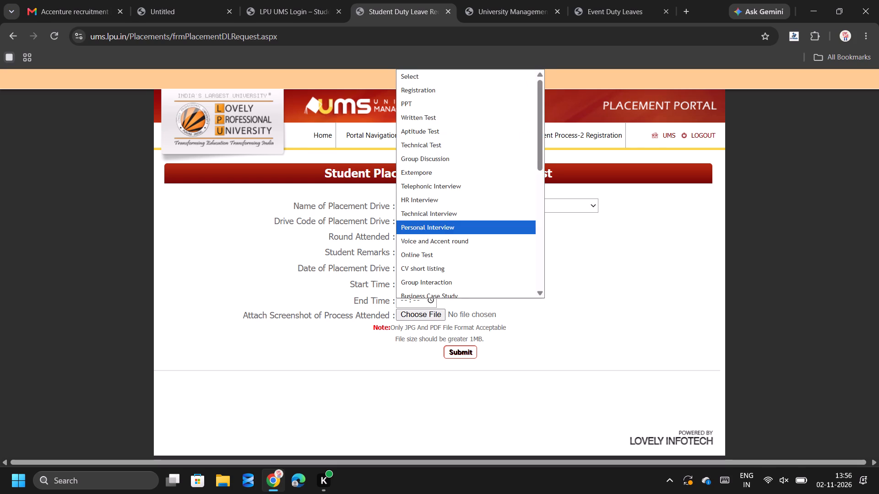
left_click_drag(276, 251, 434, 213)
left_click(434, 213)
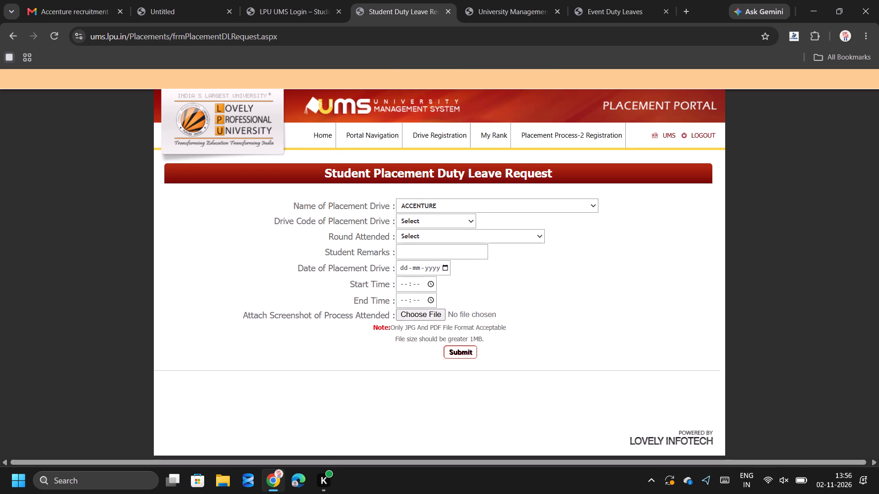
left_click(440, 217)
left_click(445, 247)
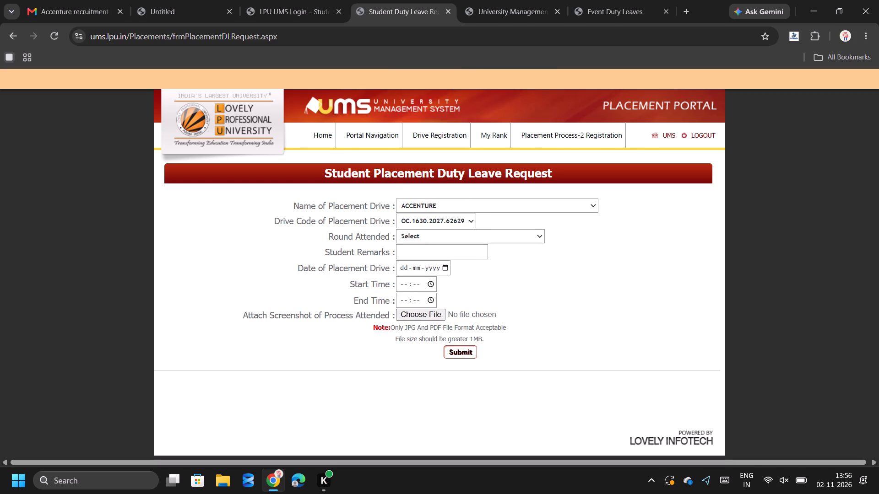
Set the round attended to Online Test in the duty leave request.
left_click(463, 237)
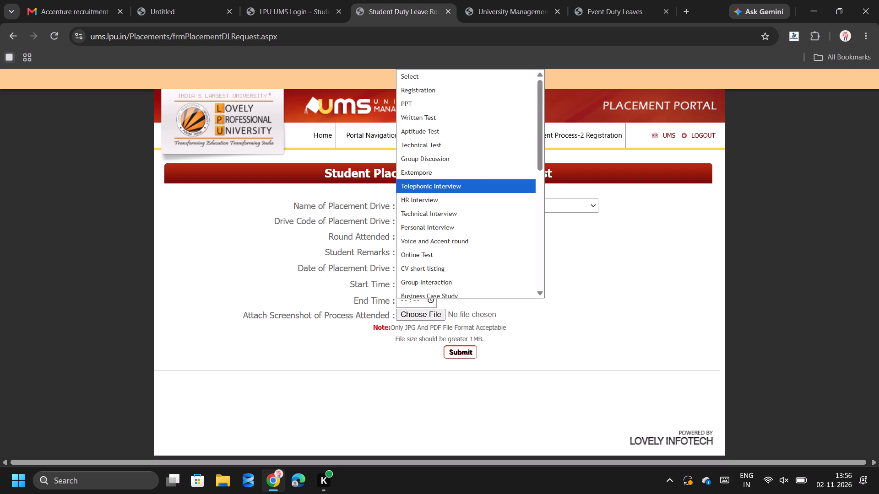
scroll(447, 250, "down", 3)
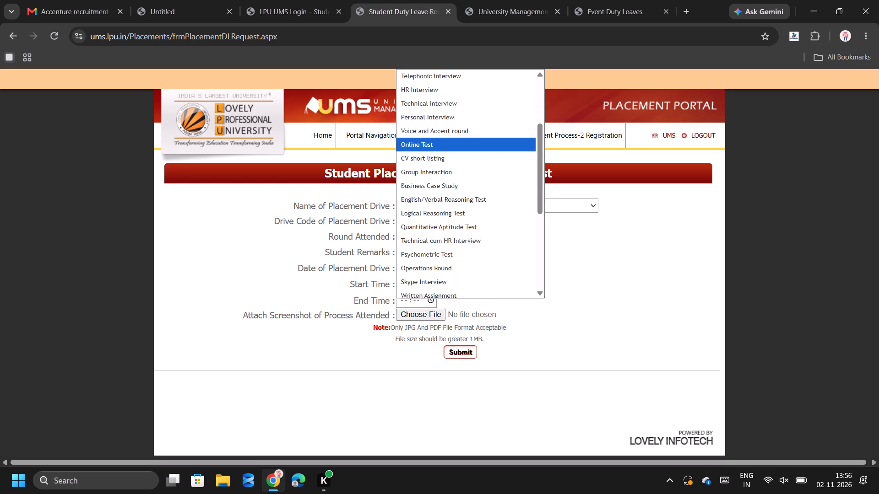
scroll(447, 250, "down", 2)
scroll(447, 250, "up", 2)
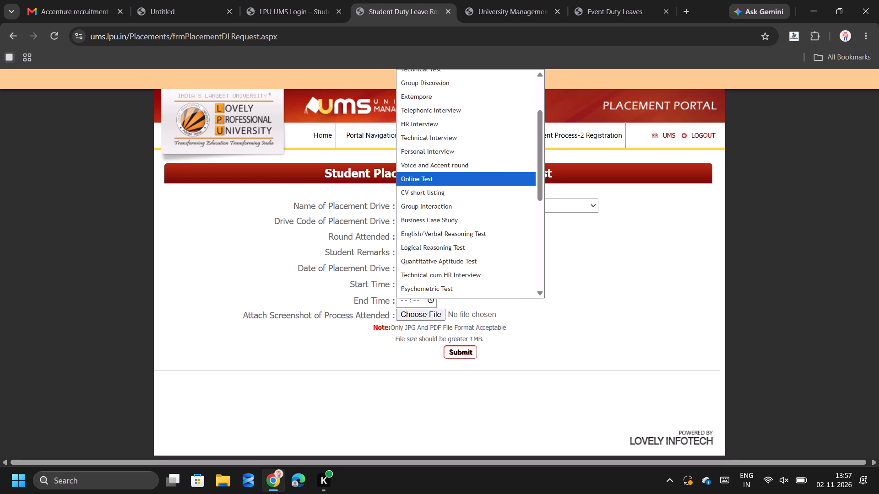
left_click(431, 172)
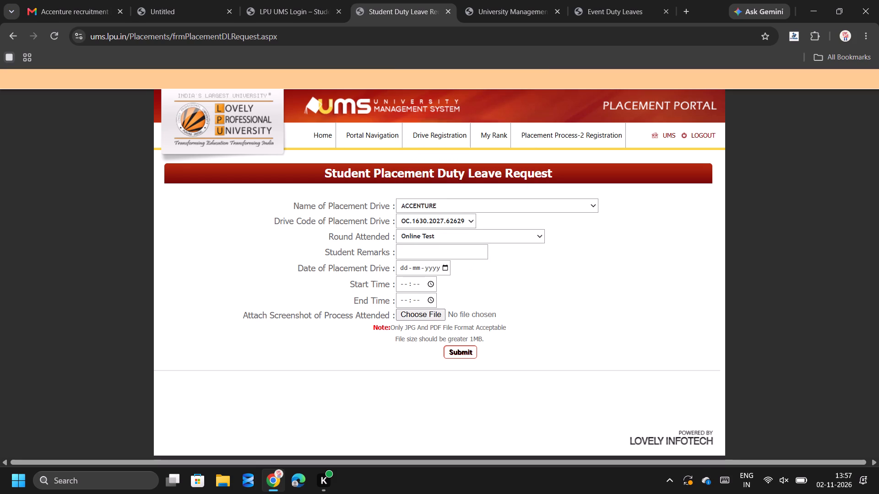
Leave the student remarks empty and open the calendar for the date of the placement drive.
left_click(450, 252)
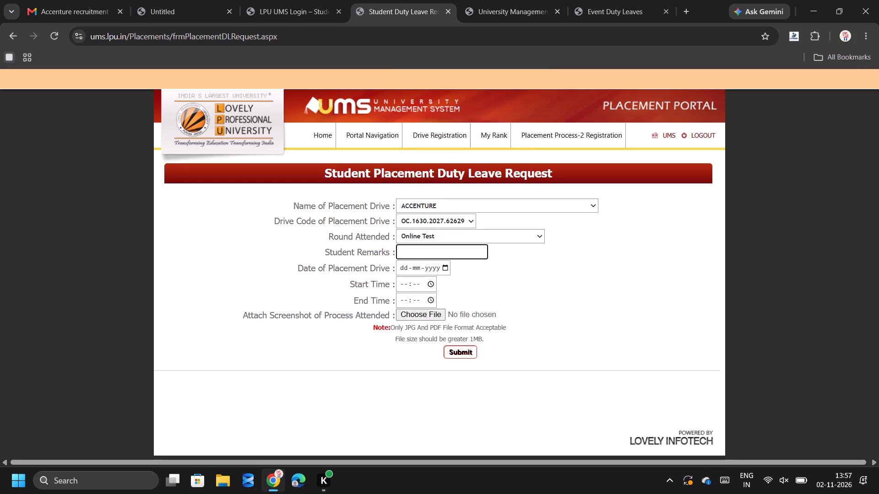
left_click(444, 269)
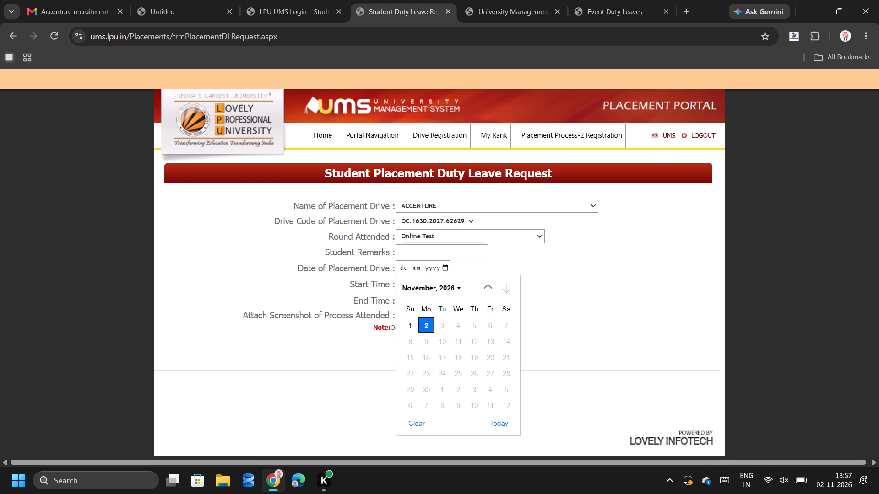
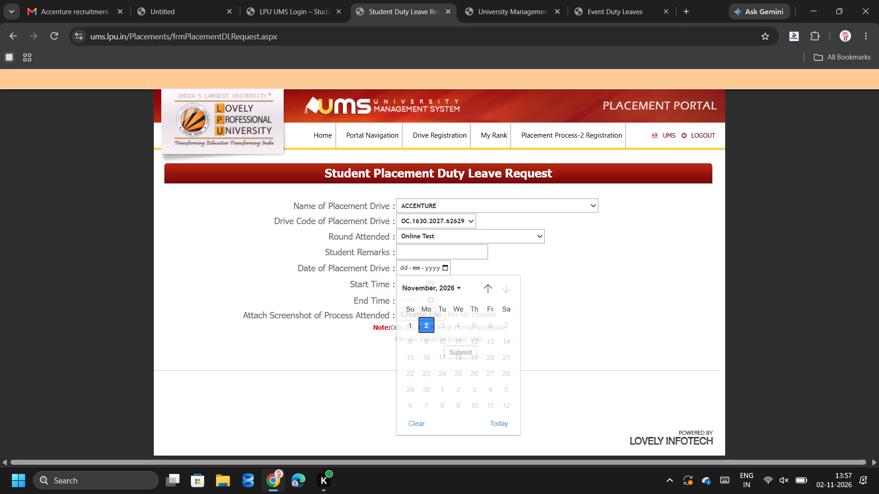
Set the date of the placement drive to 27-10-2026.
left_click(413, 323)
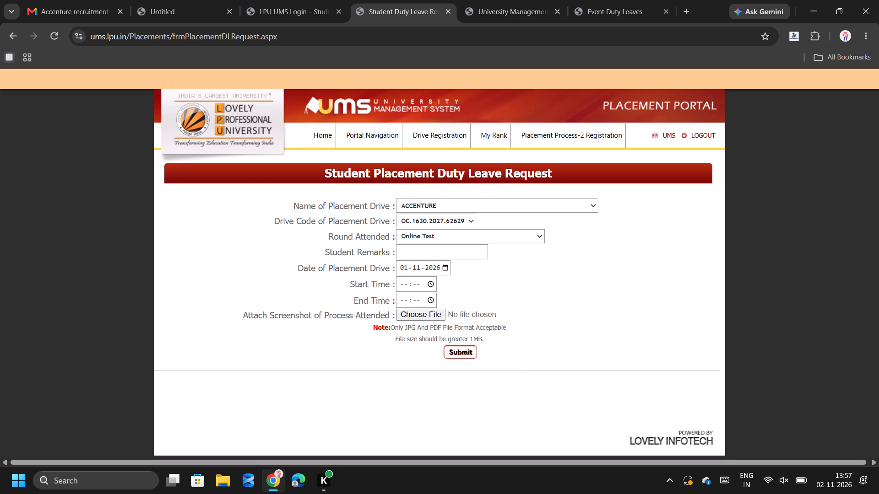
left_click(445, 268)
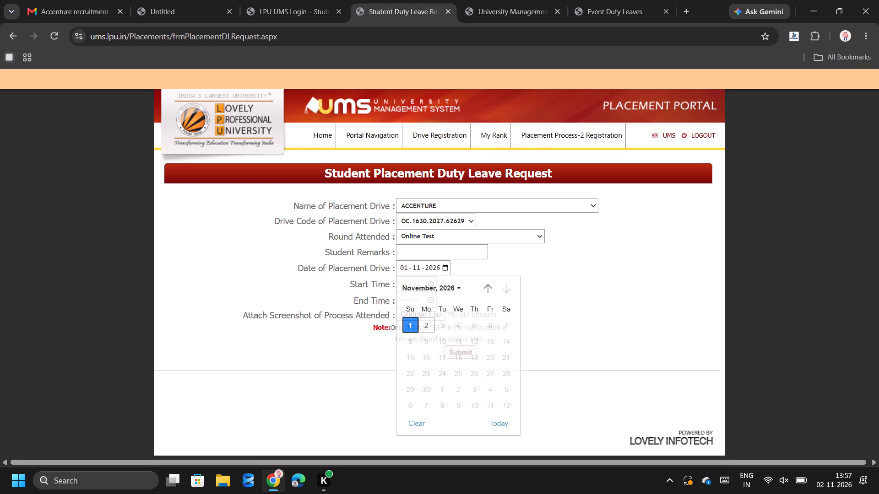
left_click(489, 288)
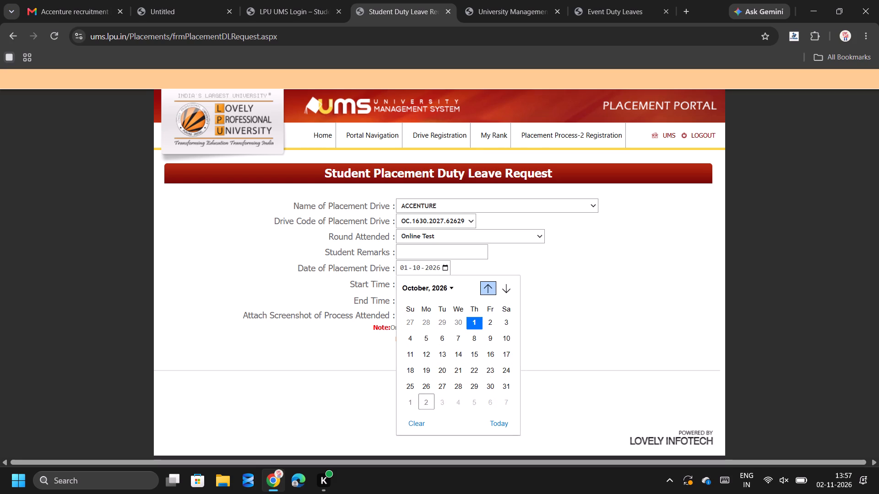
left_click(443, 386)
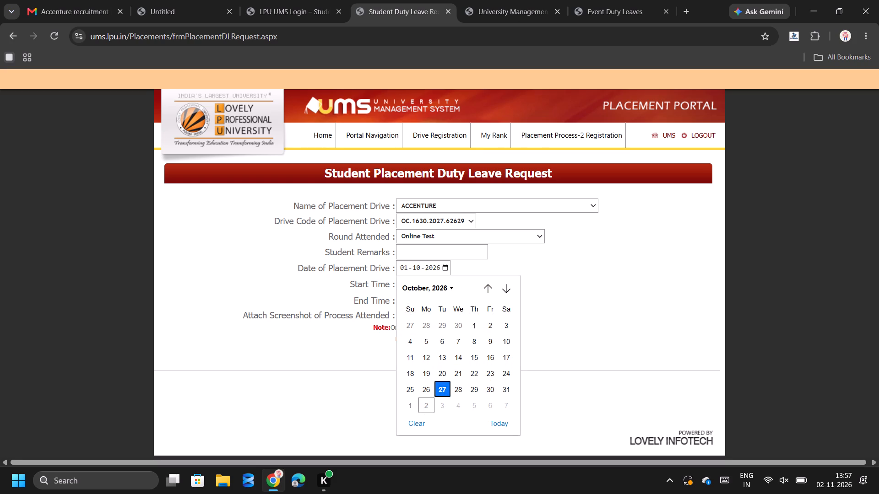
Set the start time of the placement drive to 09:00.
left_click(413, 288)
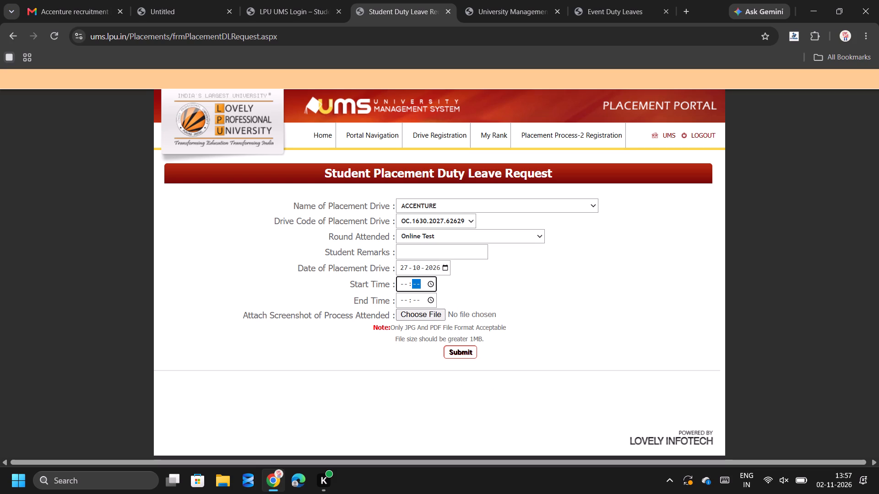
left_click(431, 284)
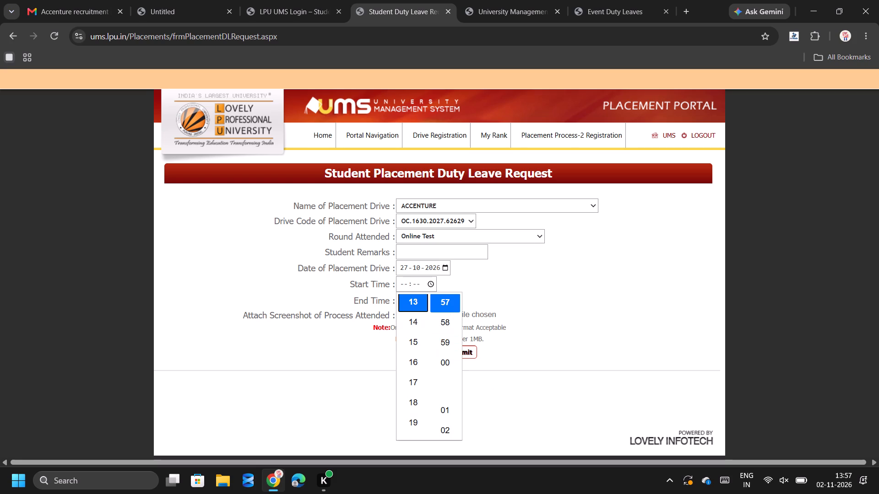
scroll(429, 350, "up", 1)
scroll(429, 350, "down", 2)
scroll(429, 350, "up", 2)
scroll(423, 304, "up", 3)
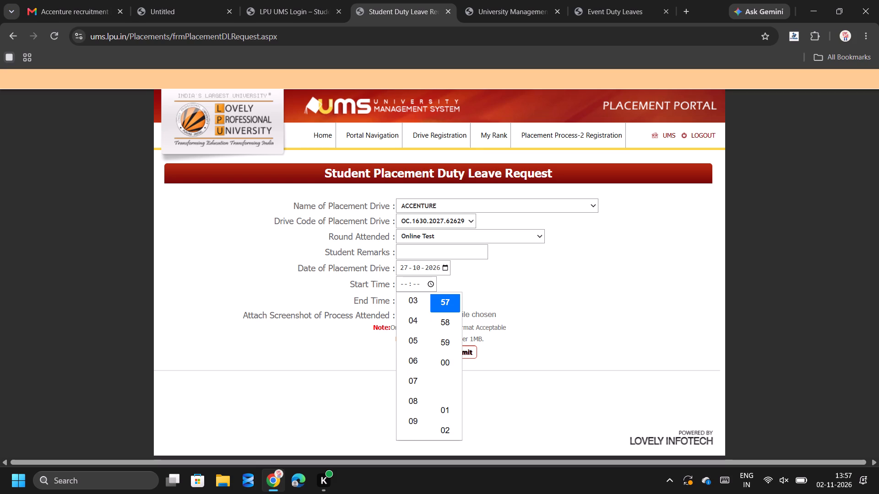
scroll(423, 304, "up", 2)
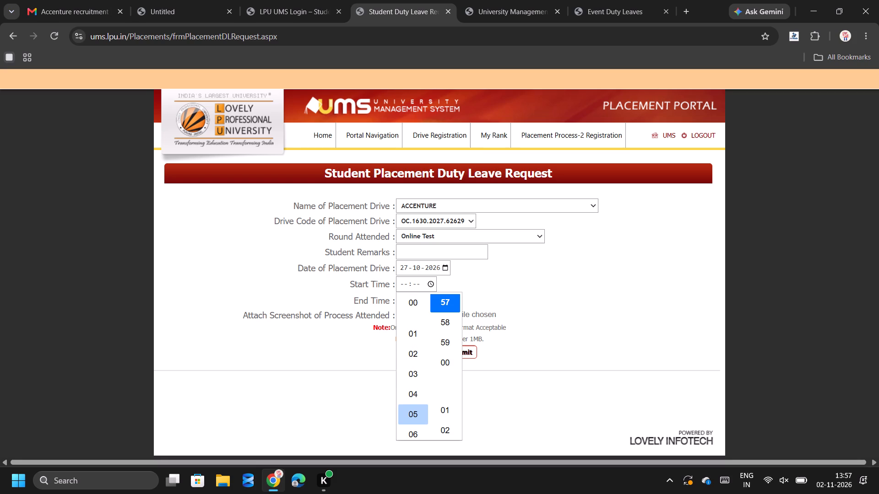
scroll(417, 412, "down", 1)
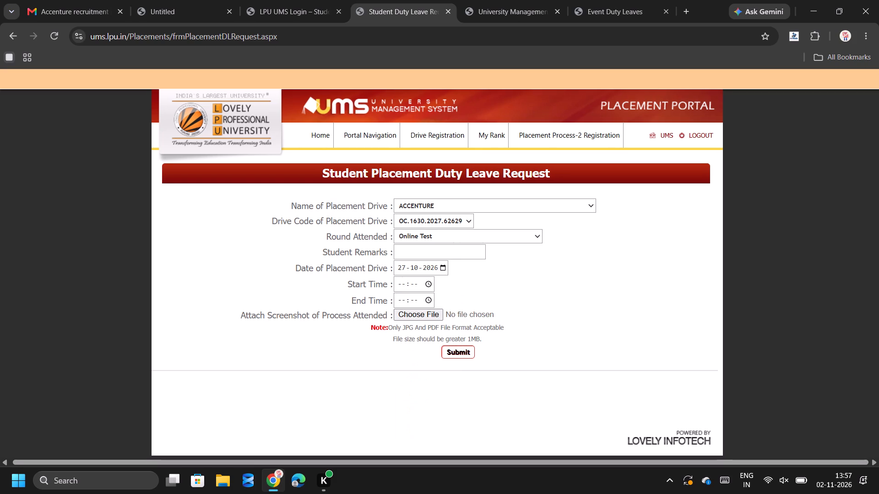
left_click(412, 284)
left_click(429, 283)
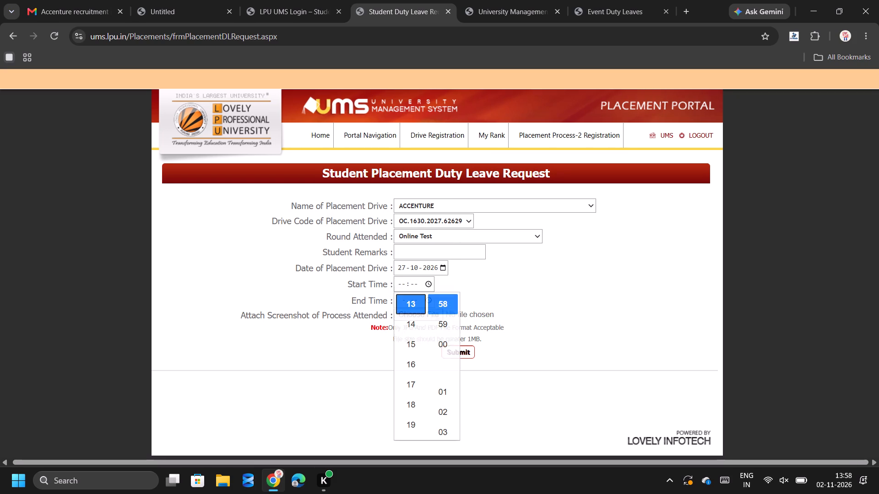
scroll(406, 397, "up", 1)
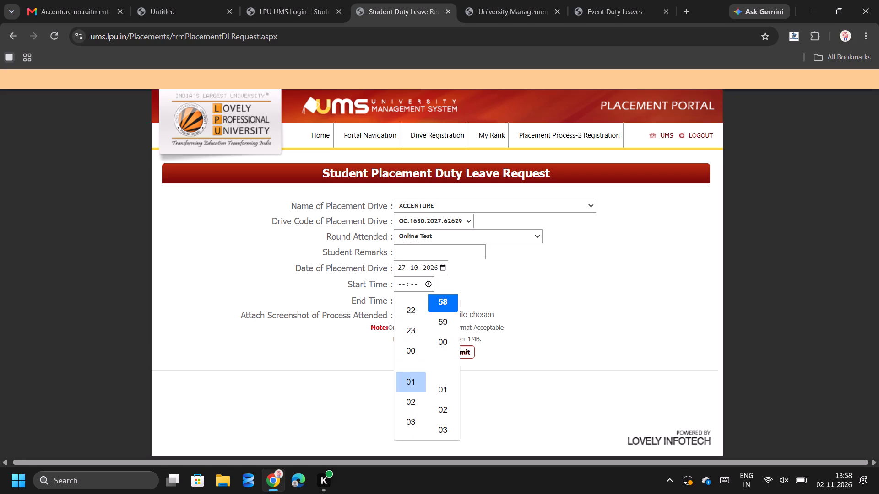
scroll(411, 377, "down", 3)
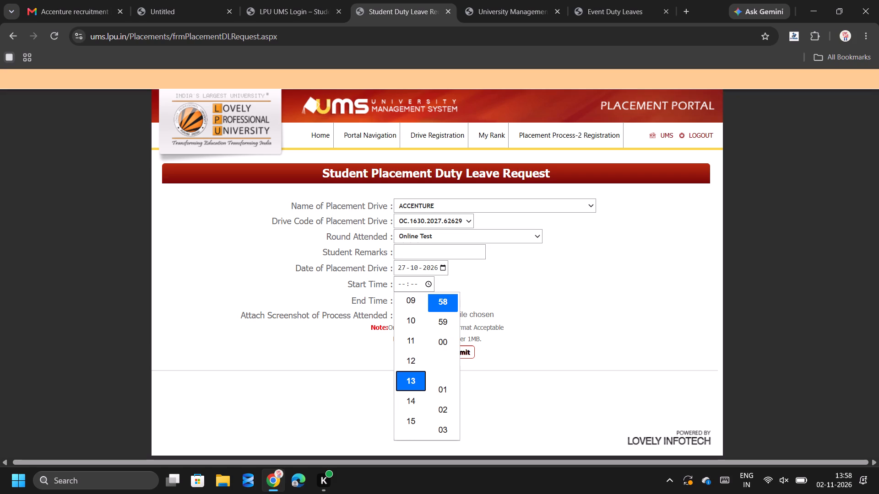
left_click(411, 307)
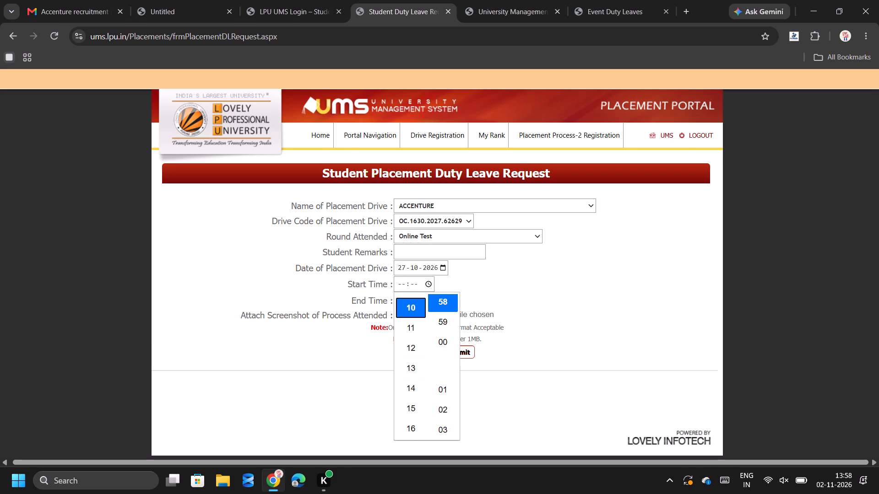
scroll(413, 319, "up", 1)
left_click(414, 355)
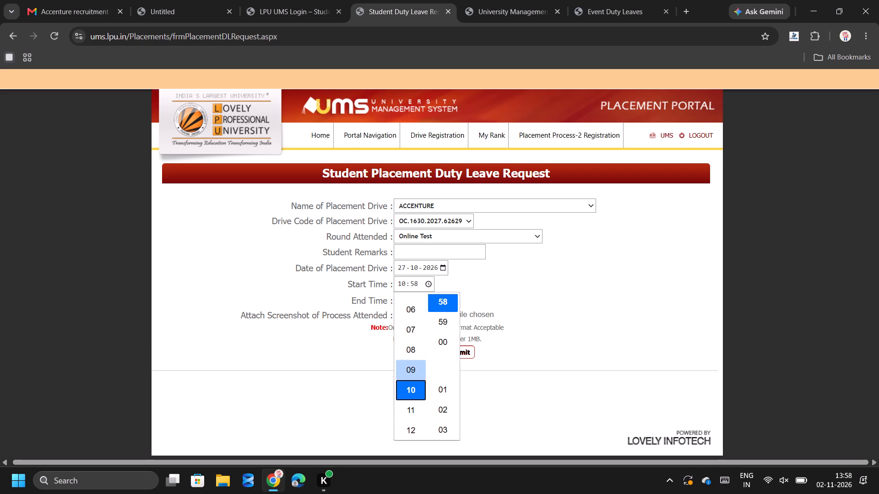
left_click(445, 340)
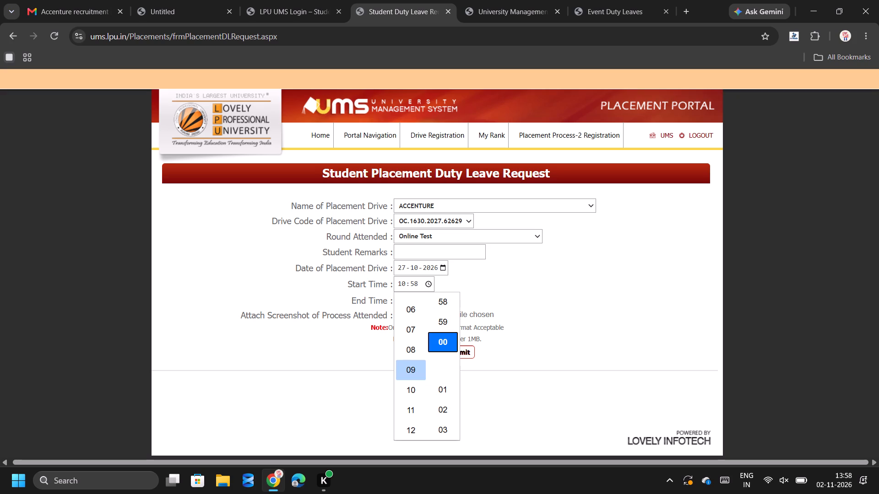
left_click(409, 364)
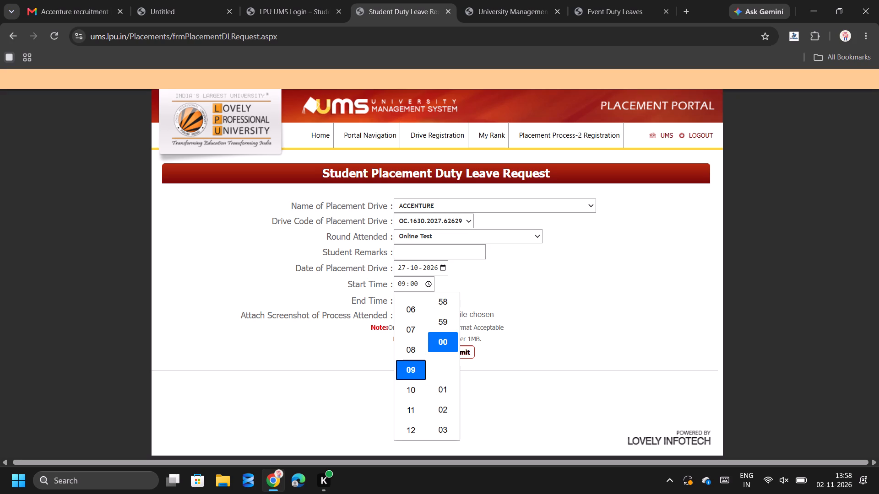
left_click(488, 290)
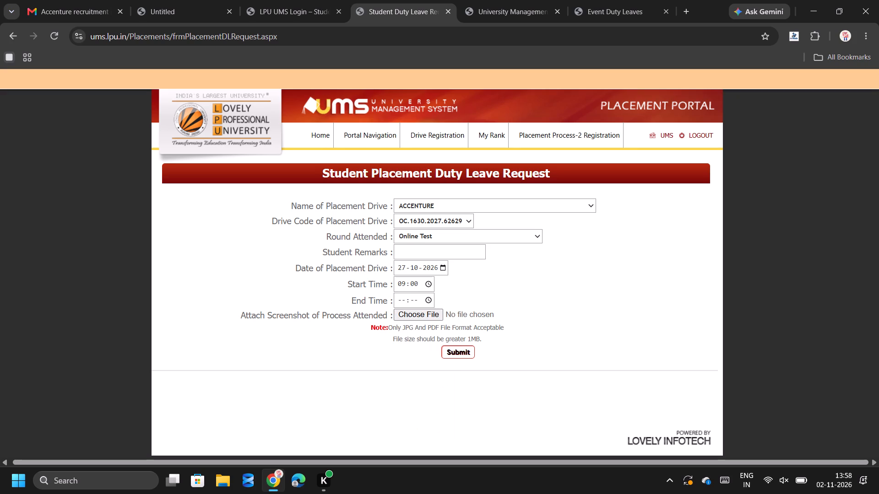
Set the end time of the placement drive to 13:00.
left_click(429, 299)
scroll(408, 403, "down", 1)
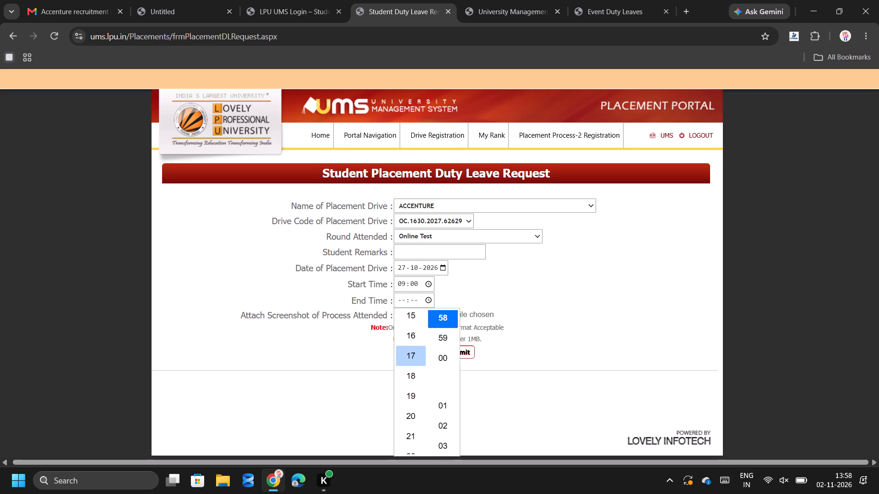
scroll(408, 403, "down", 2)
scroll(409, 397, "up", 2)
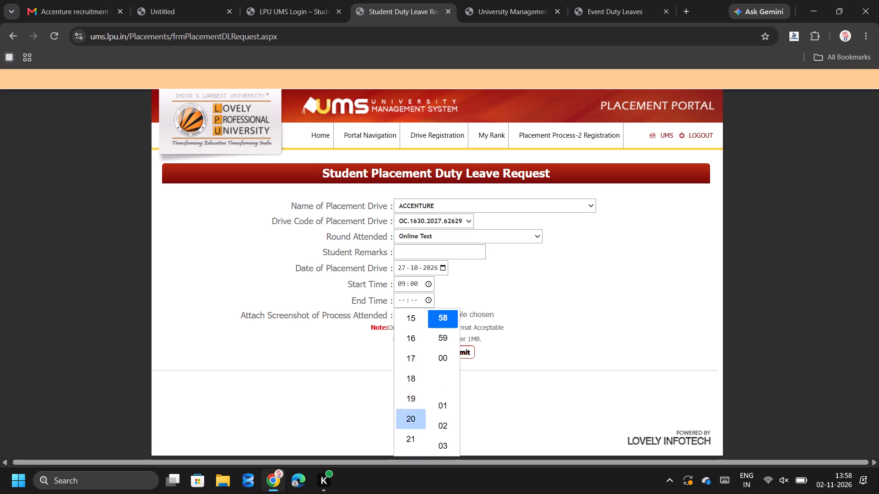
scroll(409, 397, "up", 2)
scroll(409, 397, "down", 2)
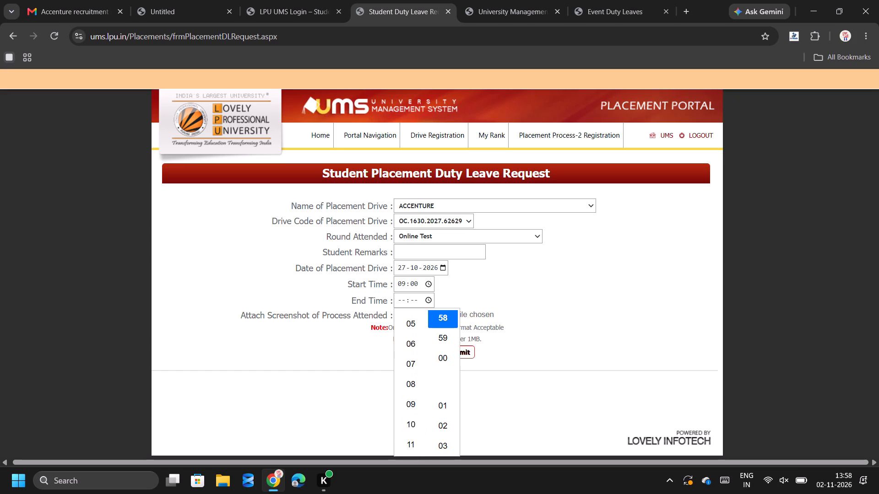
scroll(409, 397, "down", 2)
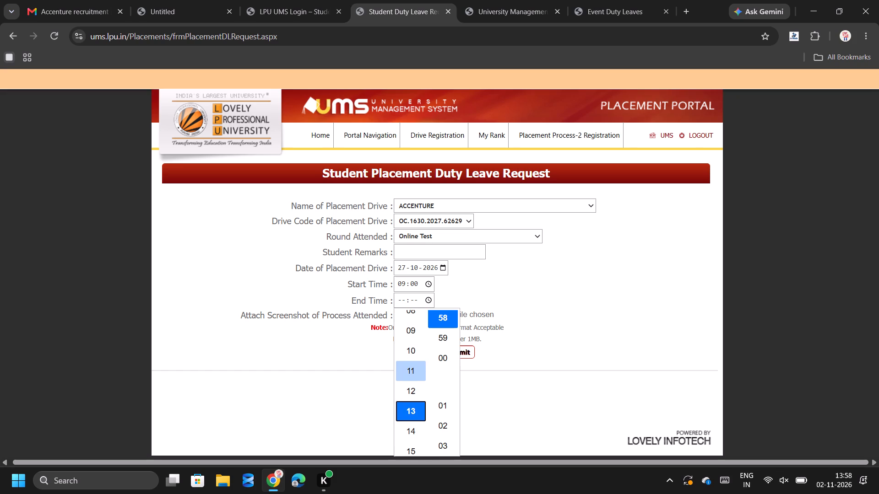
scroll(415, 373, "down", 1)
left_click(415, 373)
left_click(415, 373)
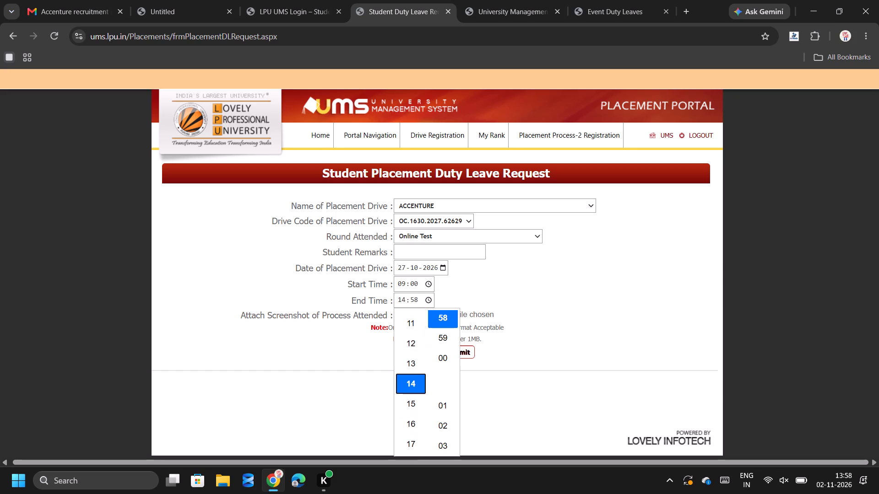
left_click(417, 359)
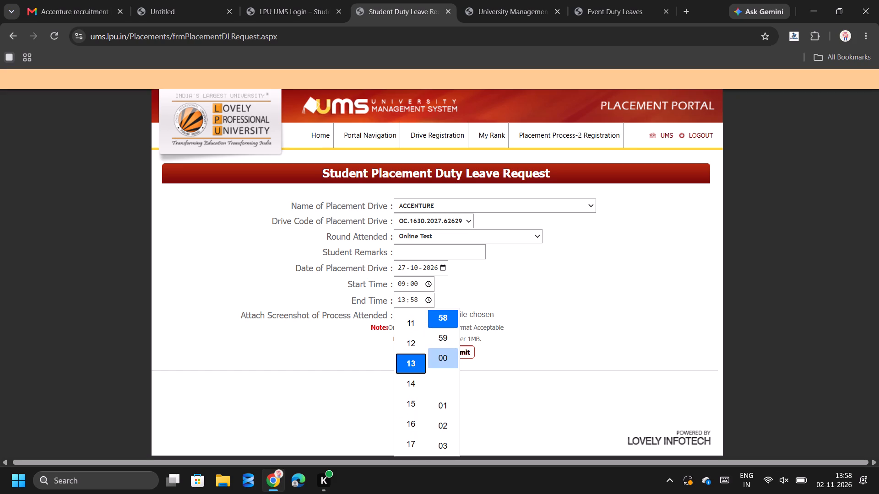
left_click(447, 358)
left_click(457, 291)
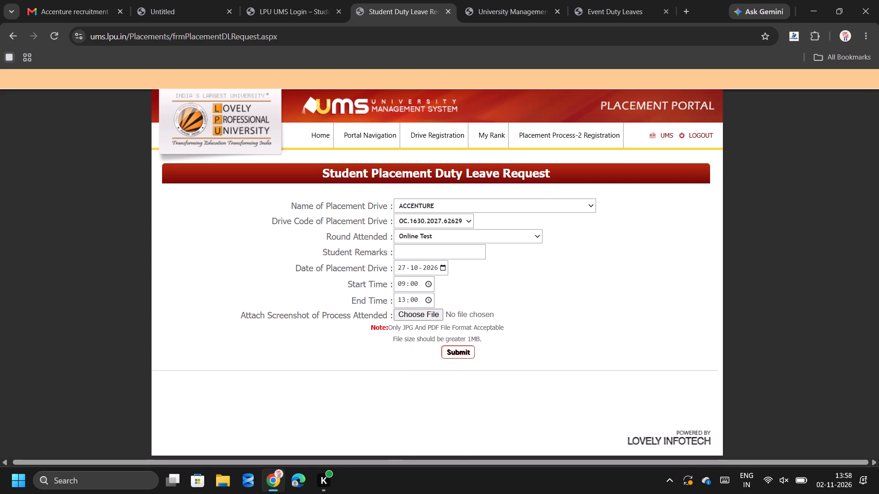
Start attaching a file and look through the Screenshots folder in Pictures for a screenshot of the attended process.
left_click(434, 309)
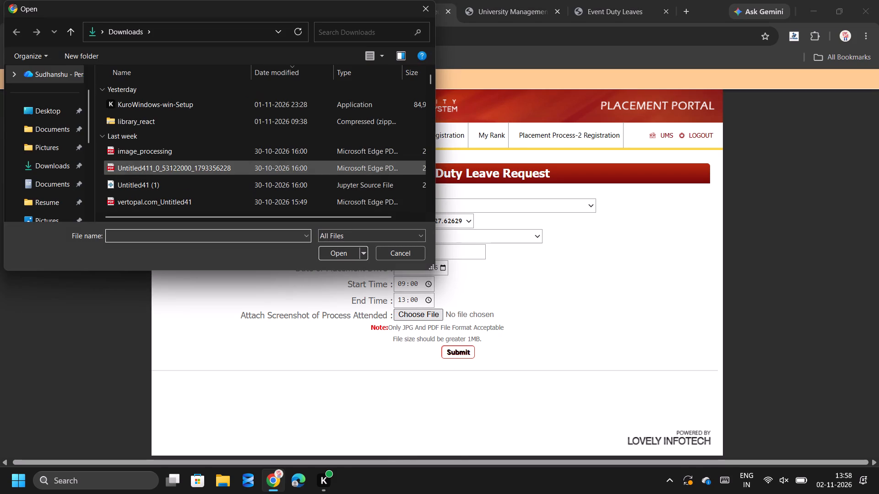
left_click(53, 147)
left_click(249, 116)
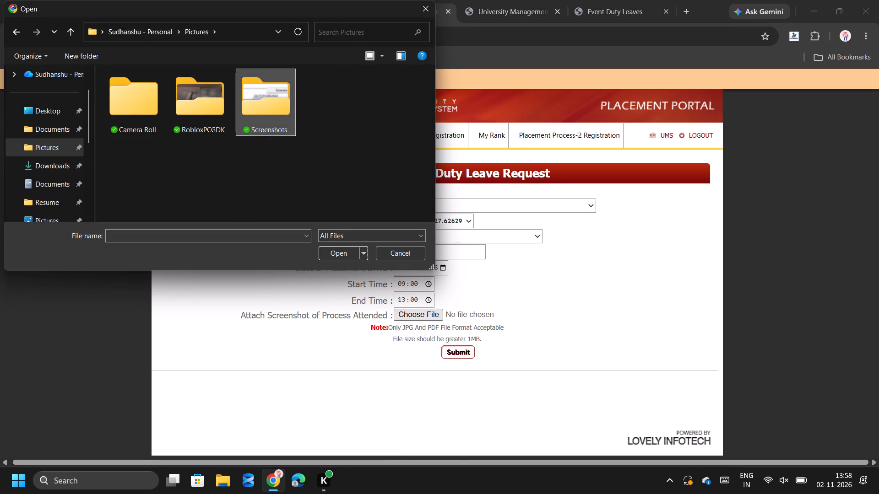
double_click(249, 116)
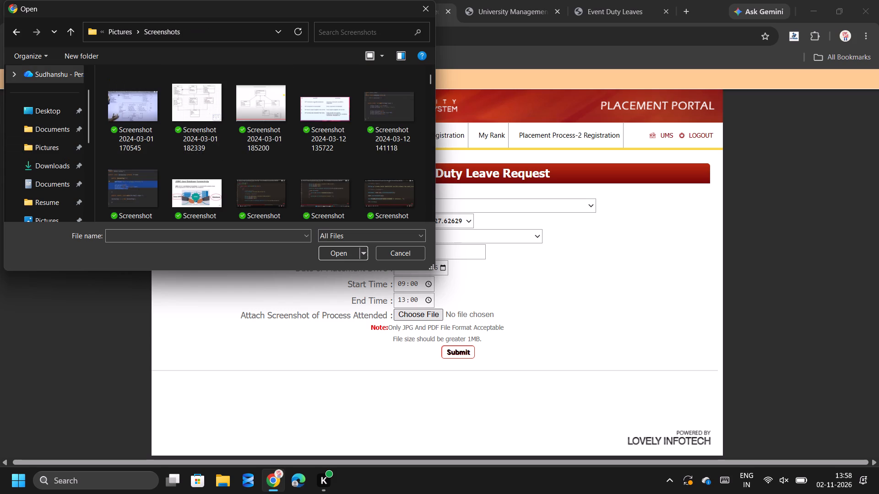
scroll(167, 115, "down", 16)
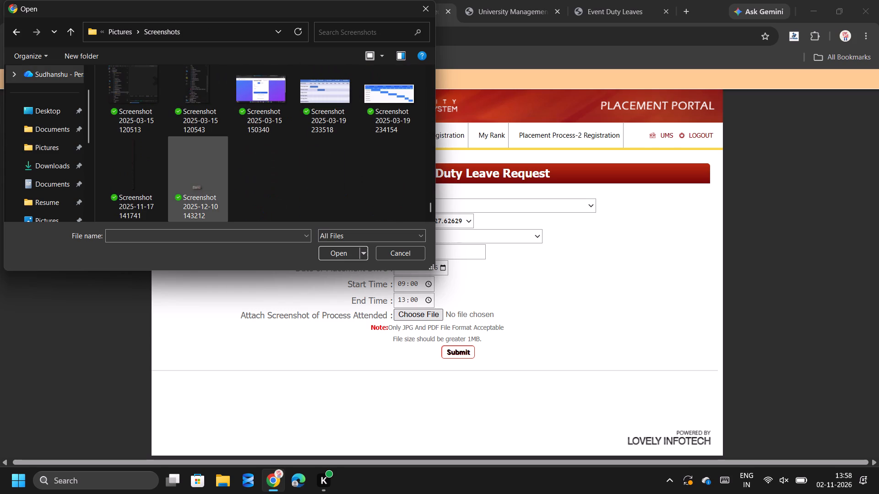
scroll(214, 155, "up", 1)
scroll(214, 155, "down", 5)
scroll(217, 177, "up", 20)
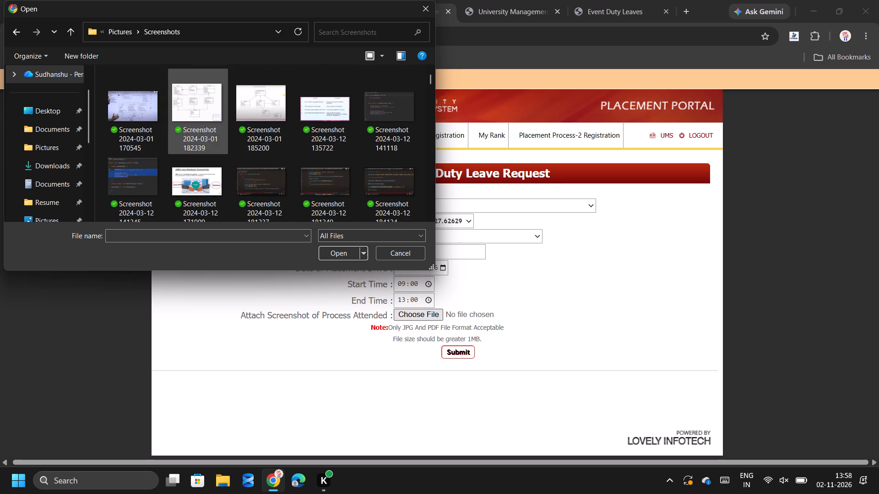
scroll(175, 164, "down", 3)
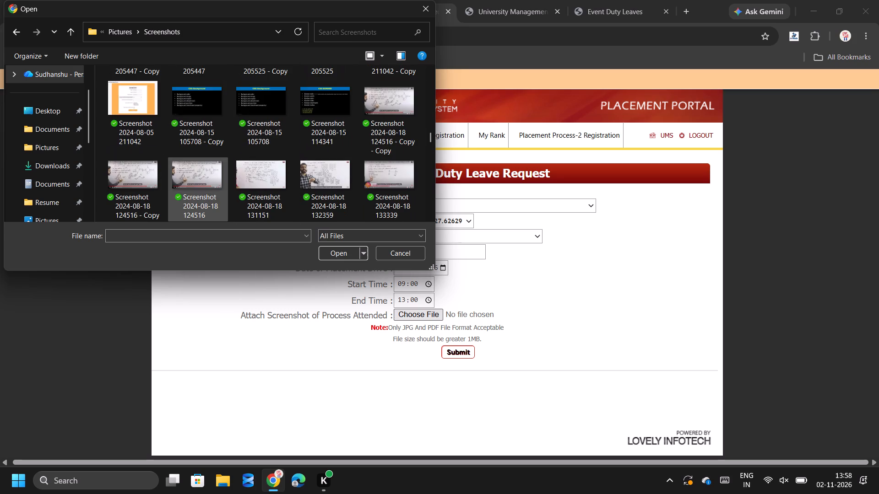
scroll(175, 164, "down", 8)
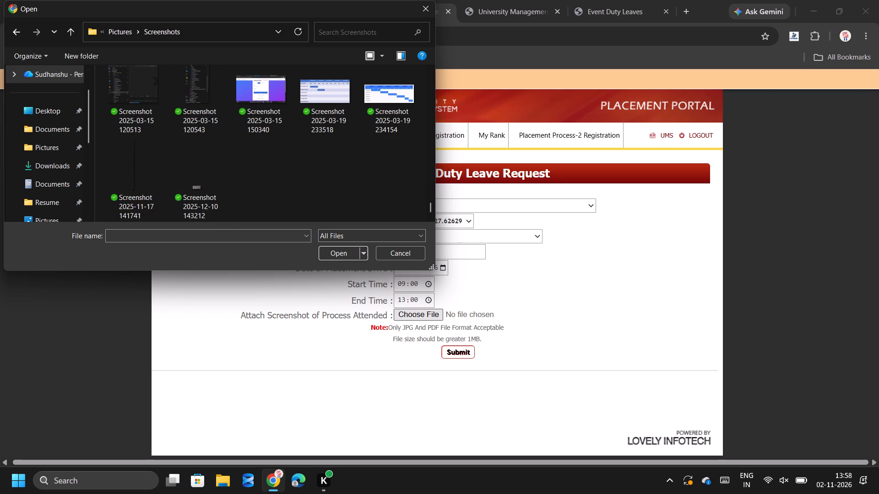
left_click(61, 150)
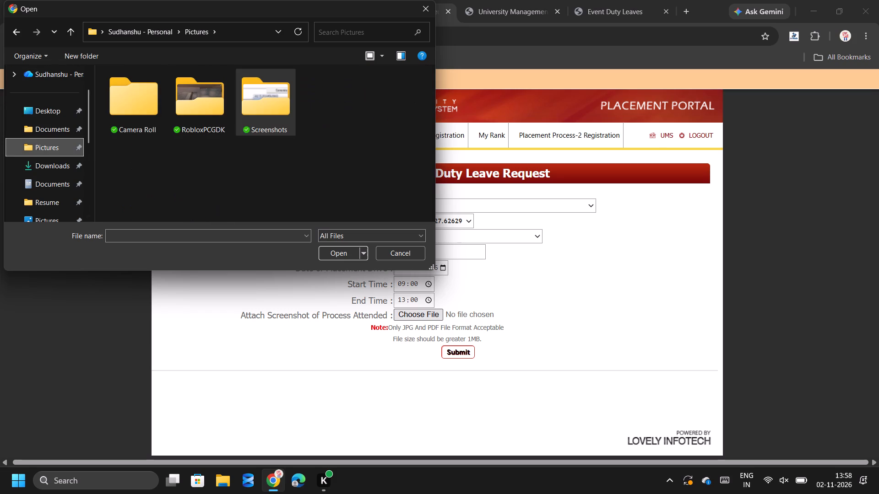
double_click(252, 113)
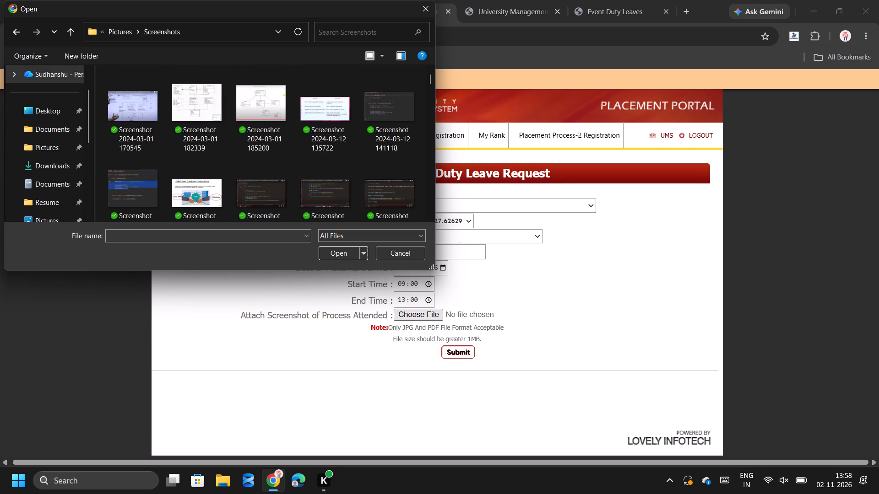
Look through the rest of the Screenshots folder for proof of the attended process, and close the file selection without choosing a file.
scroll(304, 128, "down", 11)
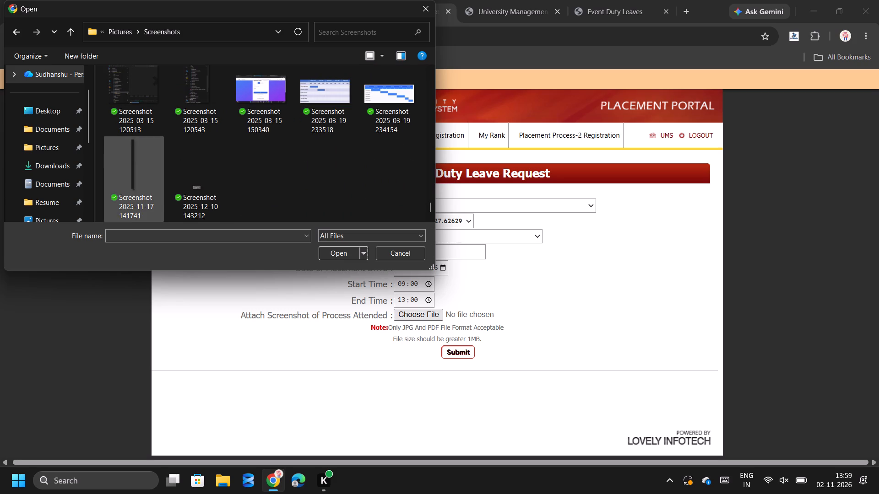
scroll(271, 110, "up", 1)
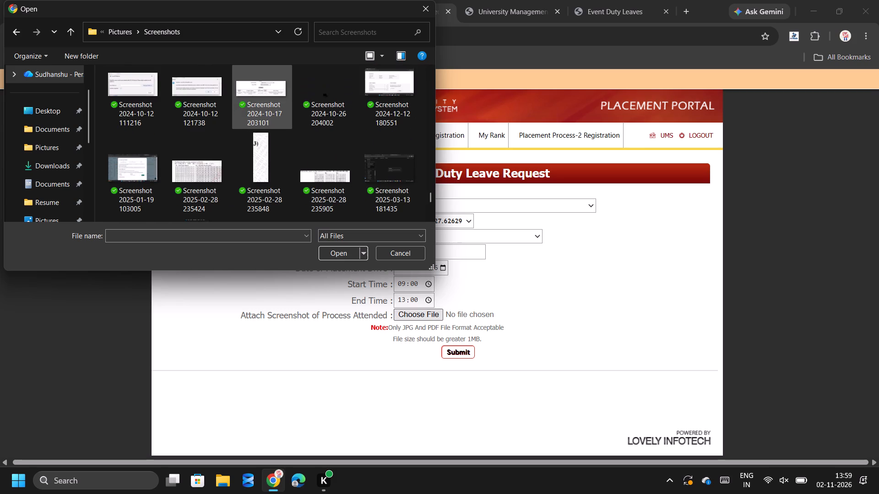
scroll(271, 110, "up", 2)
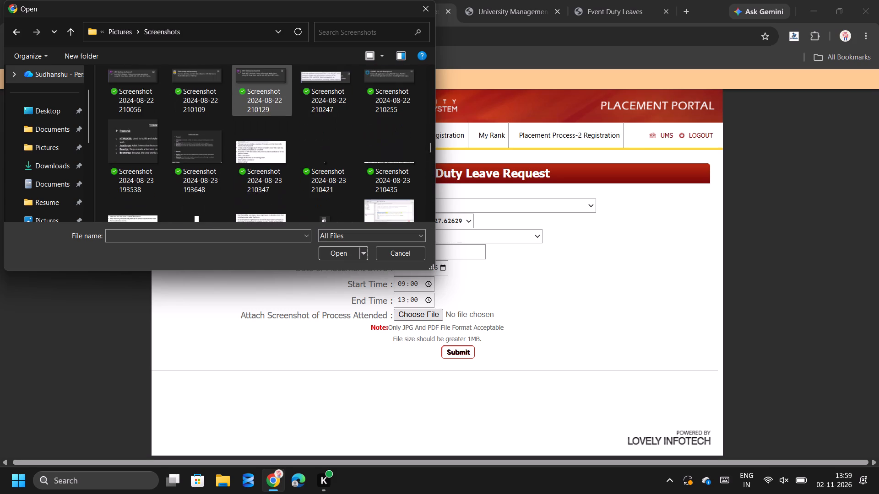
scroll(271, 110, "up", 13)
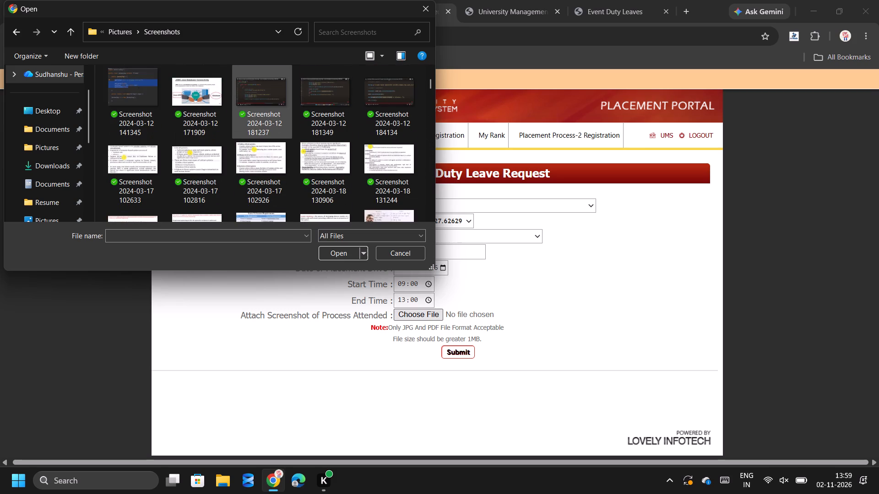
scroll(44, 148, "down", 3)
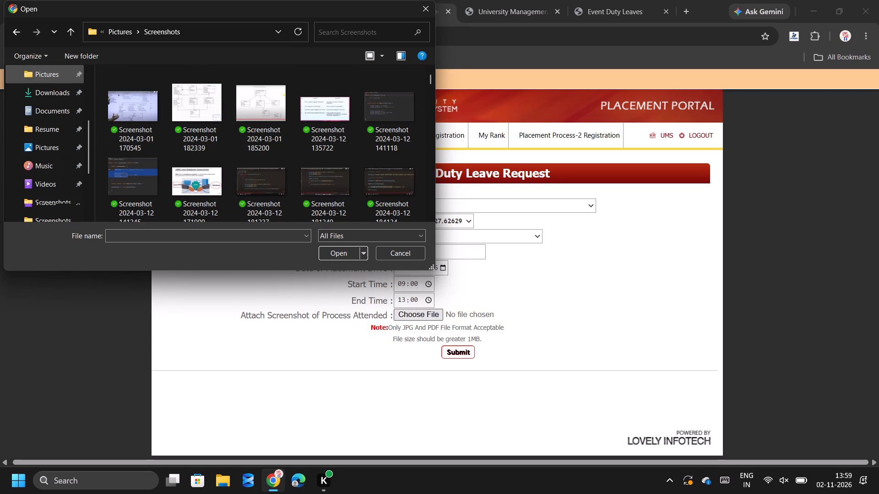
left_click(426, 14)
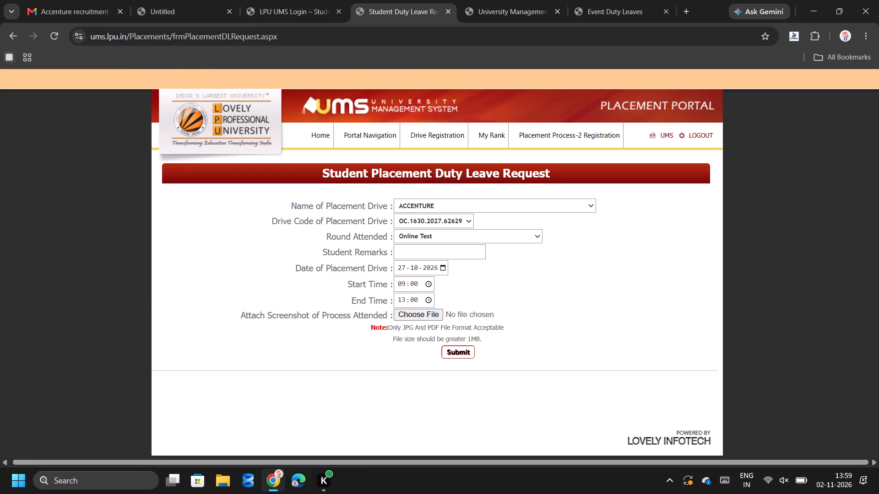
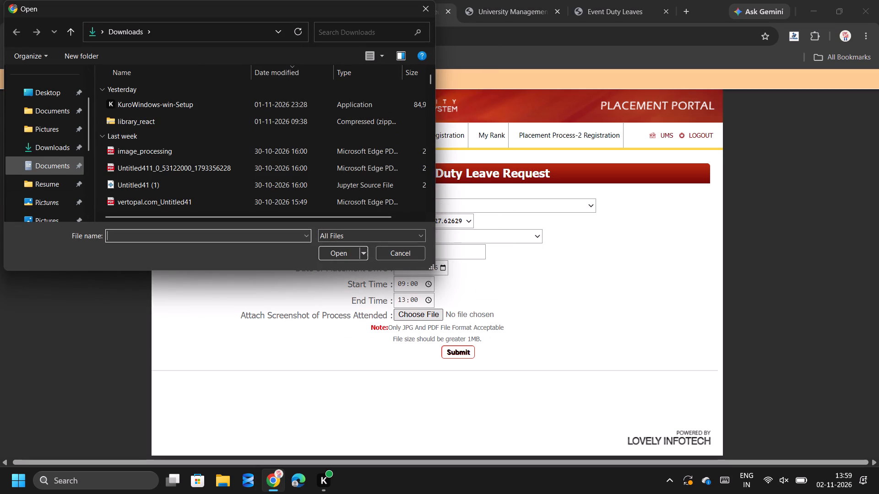
scroll(55, 103, "up", 1)
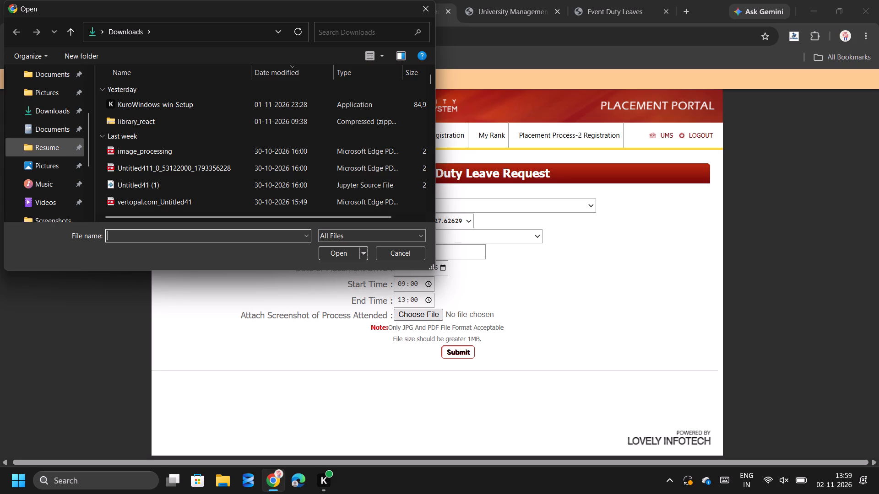
scroll(52, 141, "up", 3)
double_click(54, 90)
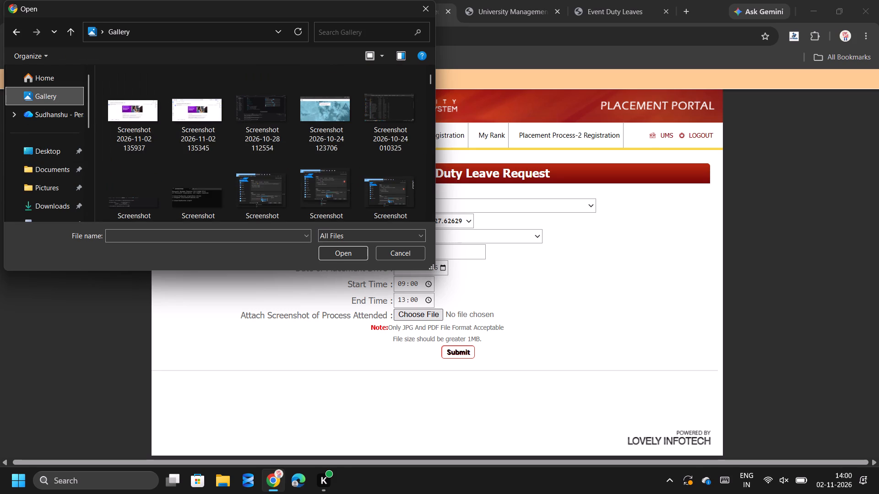
left_click(136, 121)
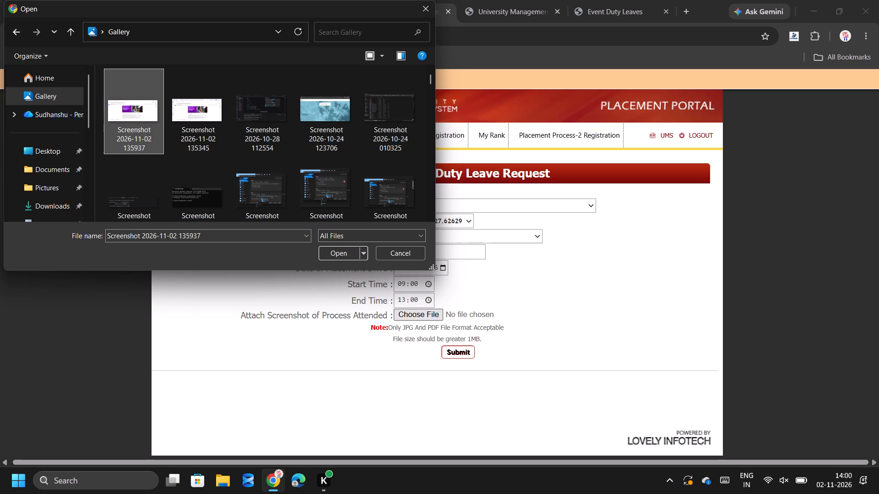
left_click(323, 251)
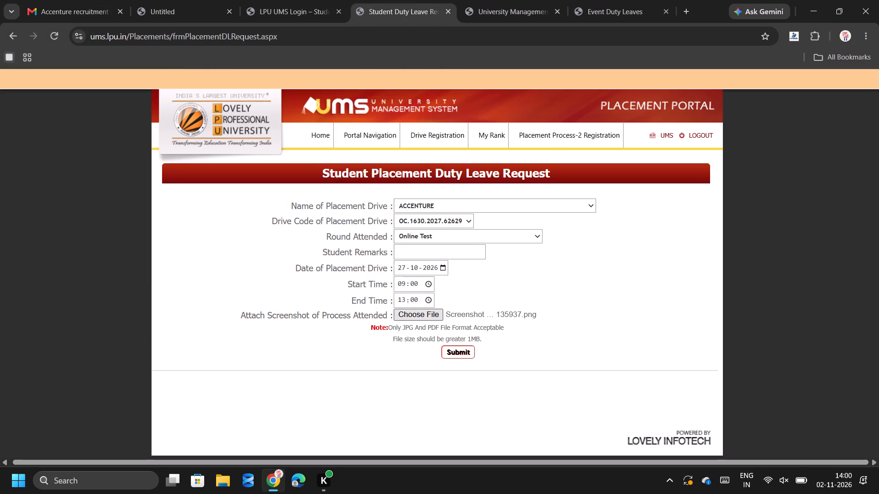
Enter student remarks beginning "i have attended the" in the duty leave request.
left_click(418, 252)
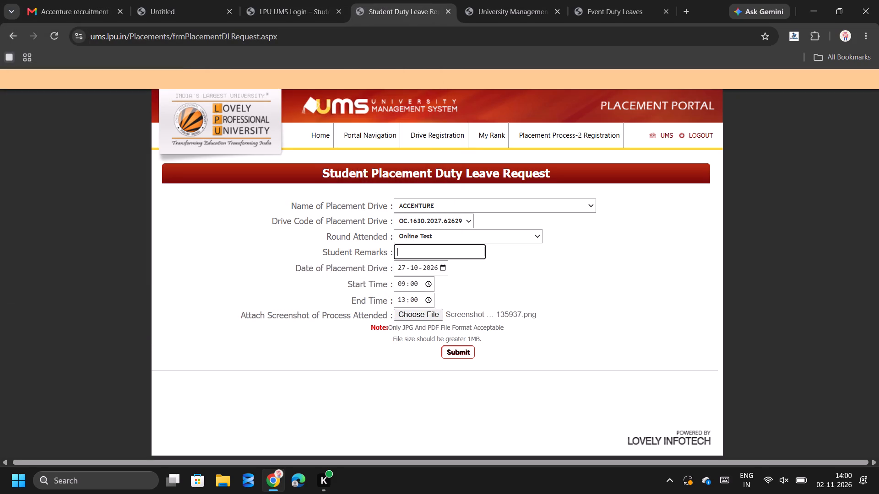
type("i have")
key("space")
left_click(402, 253)
left_click(432, 252)
type("attended the")
key("space")
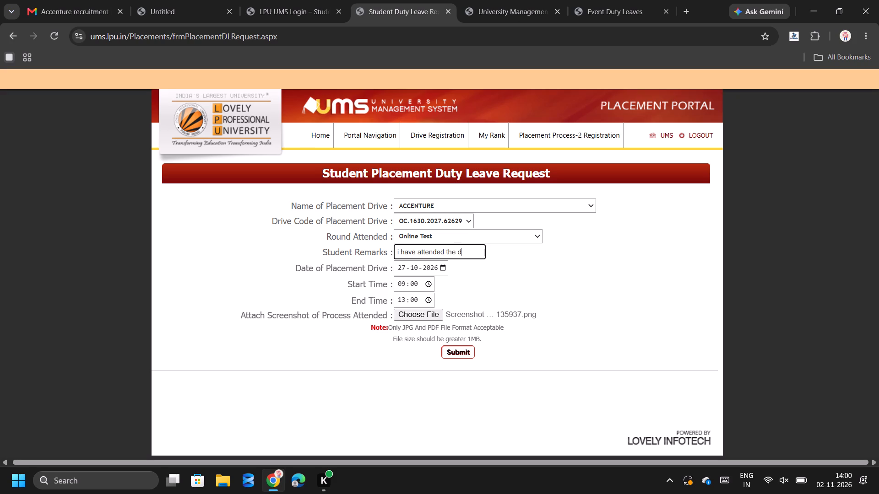
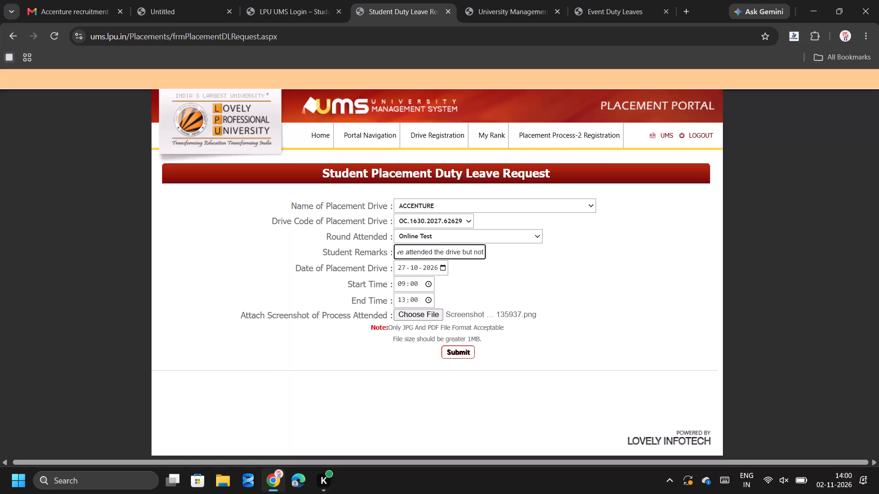
Complete the student remarks so they end with "but not got the DL".
type("ge")
key("BackSpace")
type("ot the")
key("space")
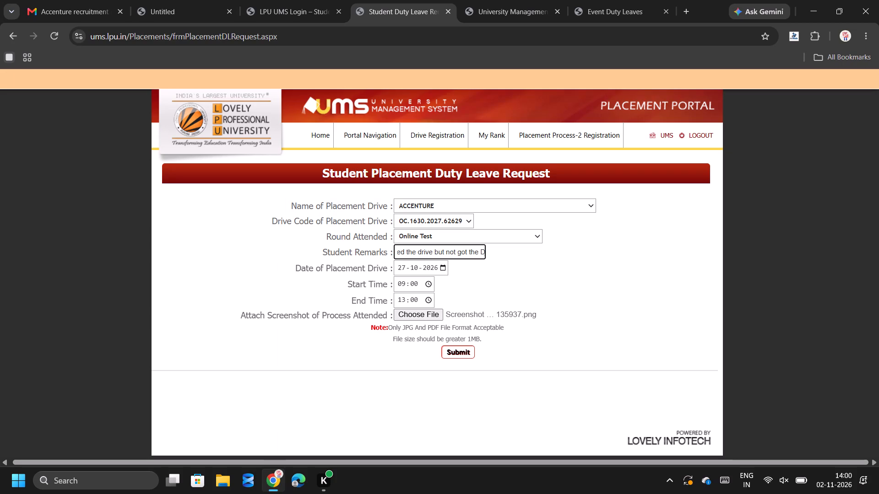
key("shift+d")
key("shift+l")
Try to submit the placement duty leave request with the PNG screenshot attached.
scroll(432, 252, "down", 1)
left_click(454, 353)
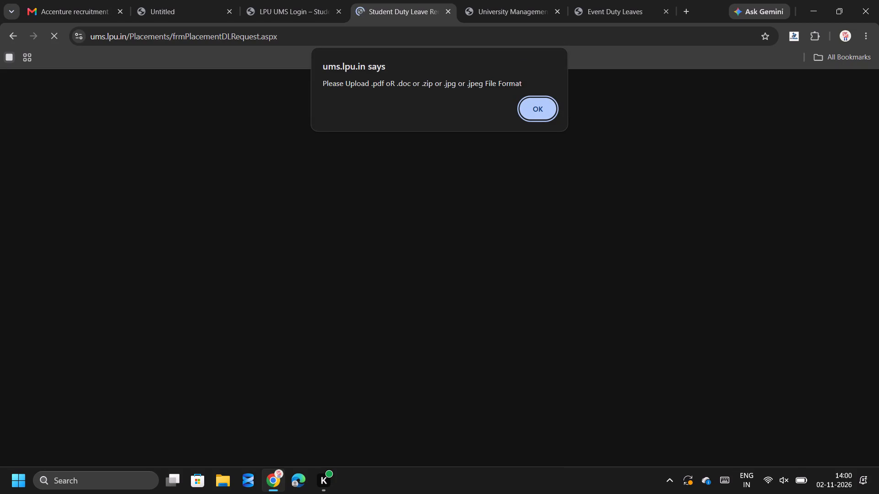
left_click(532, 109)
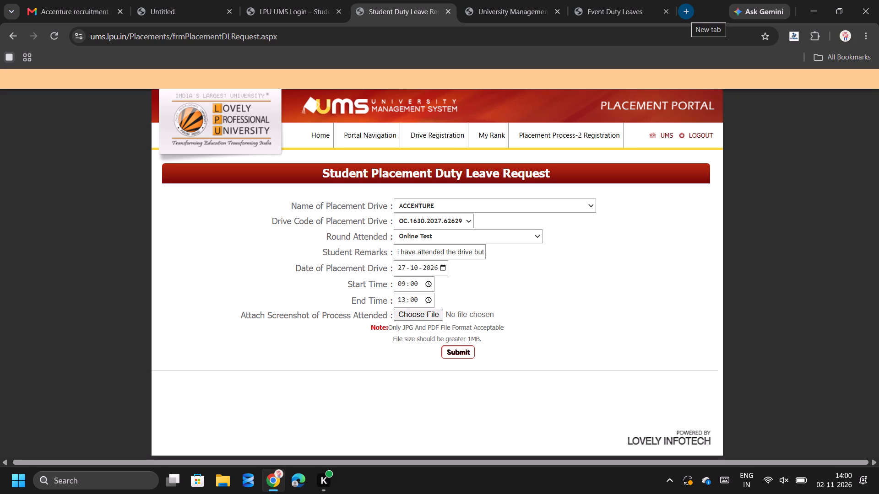
Search Google for "image to pdf" in a new tab and open iLovePDF's JPG to PDF converter.
left_click(685, 14)
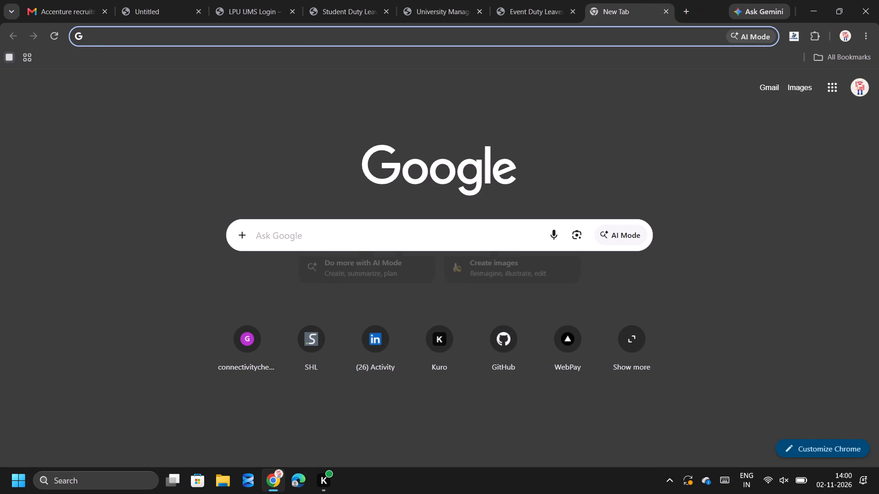
left_click(362, 236)
type("image")
key("space")
left_click(305, 288)
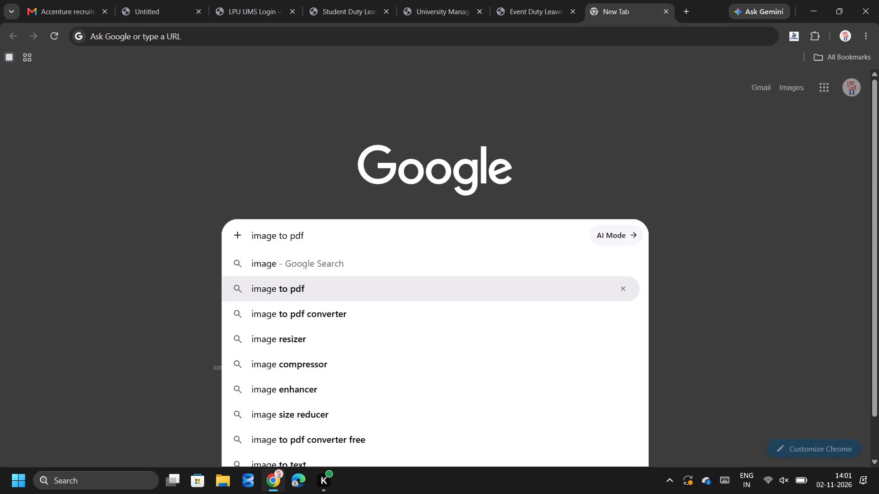
left_click(163, 188)
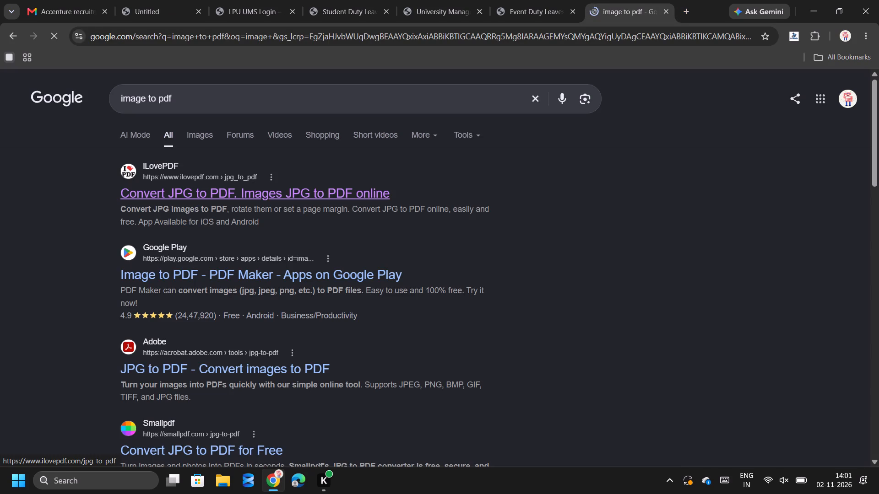
left_click(401, 220)
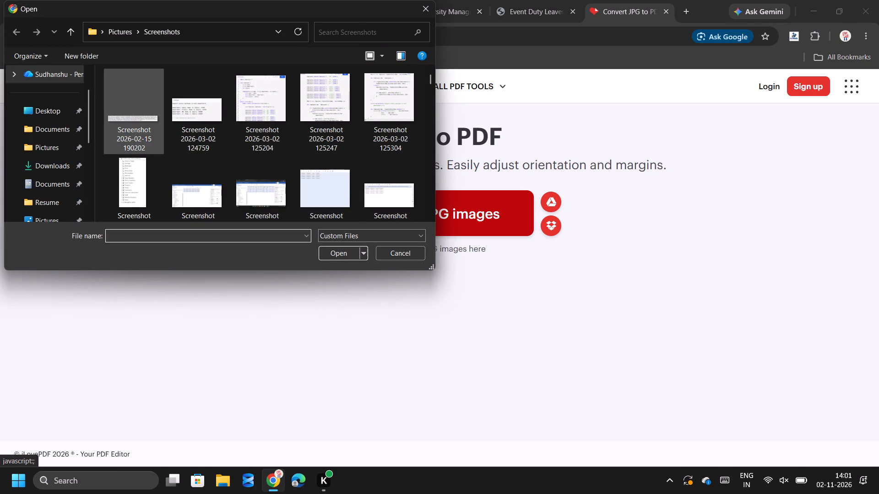
scroll(43, 113, "up", 4)
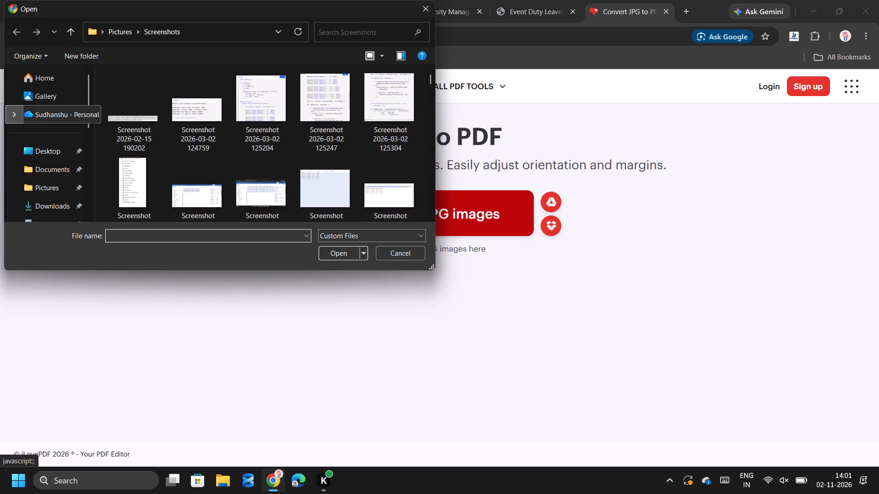
left_click(48, 97)
left_click(115, 112)
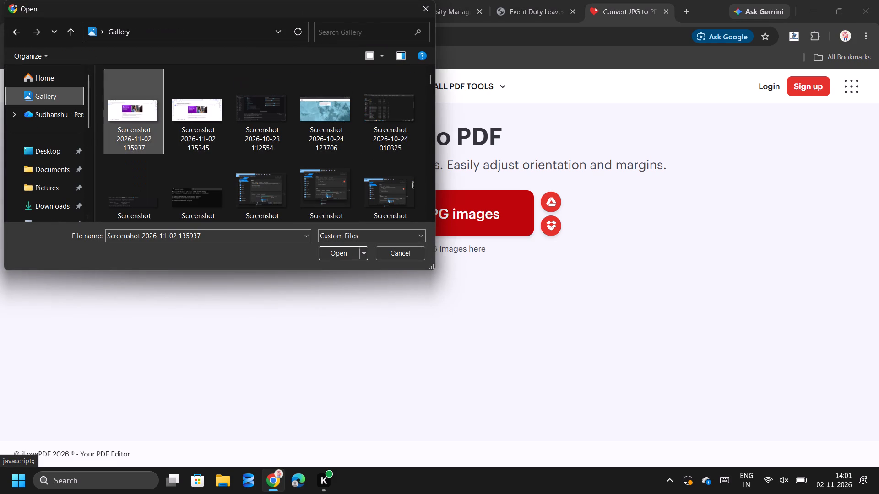
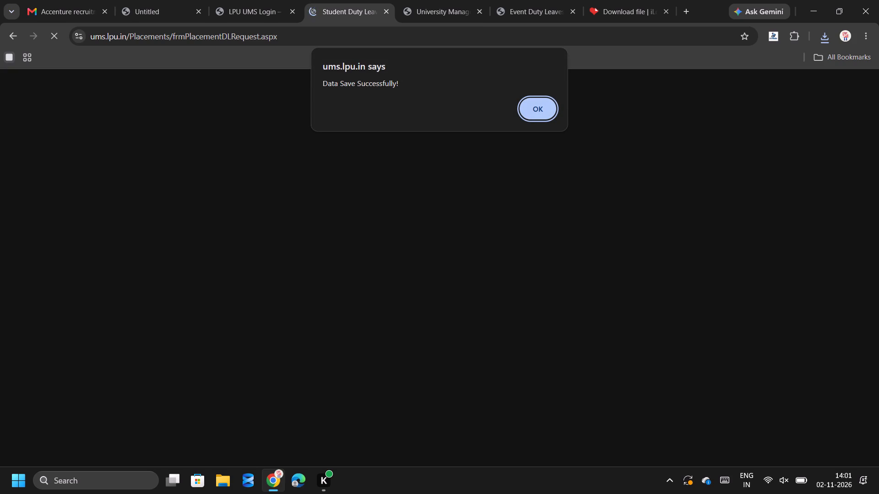
left_click(531, 97)
left_click(531, 97)
left_click(534, 111)
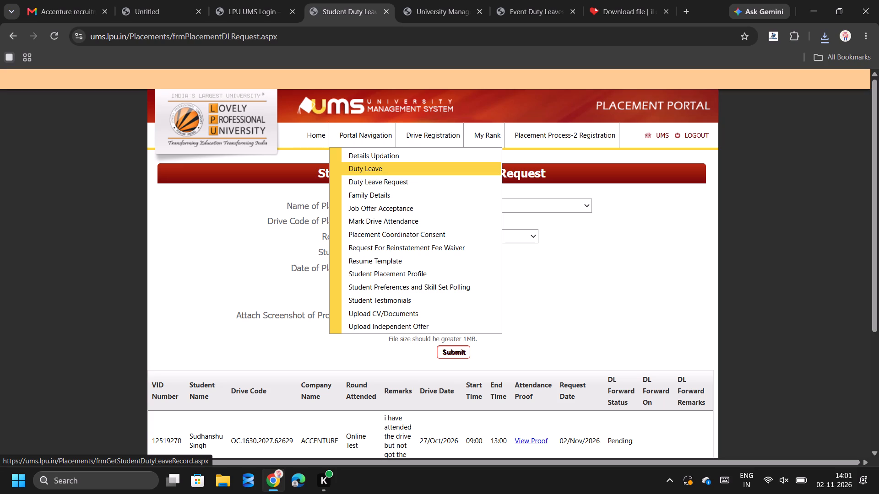
Open the Duty Leave records in the placement portal and look through the first two pages of entries.
left_click(369, 173)
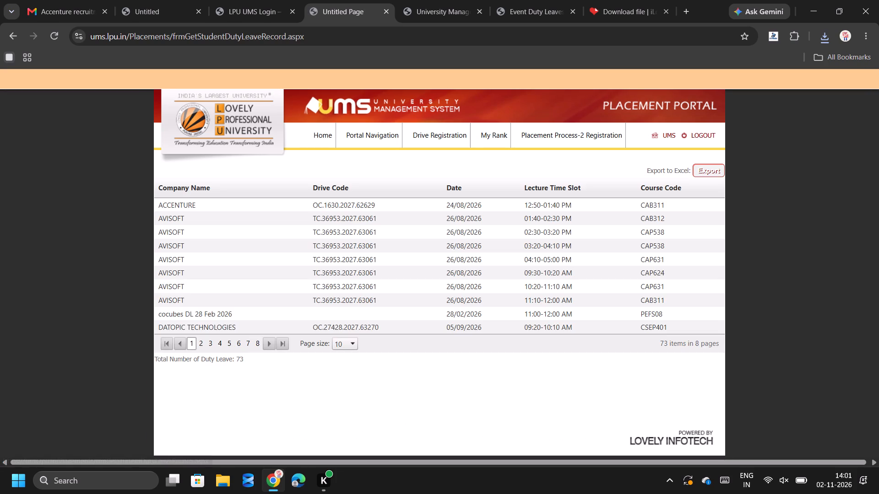
scroll(403, 236, "up", 2)
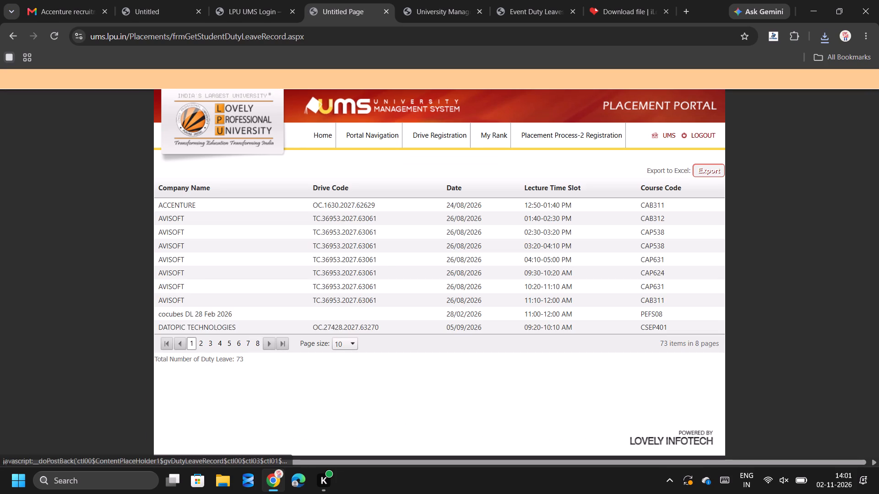
left_click(201, 342)
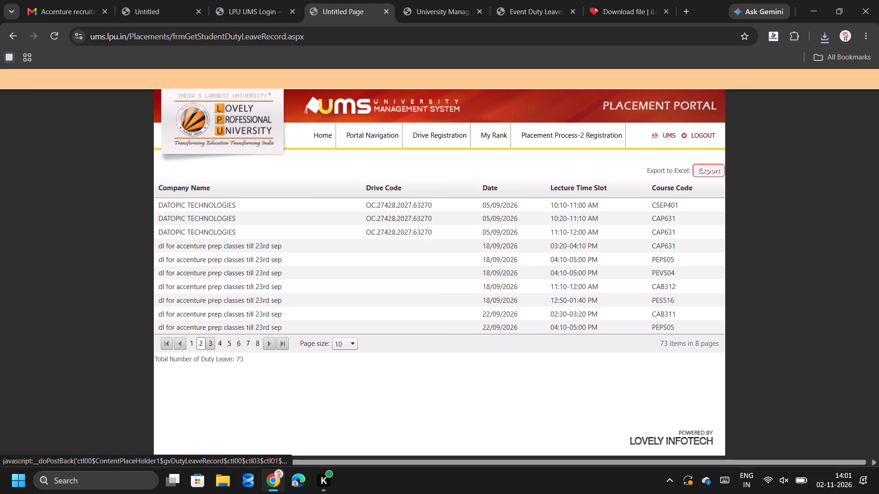
scroll(253, 231, "down", 3)
Return to the placement portal's home page with the student profile and upcoming placement drives.
left_click(320, 127)
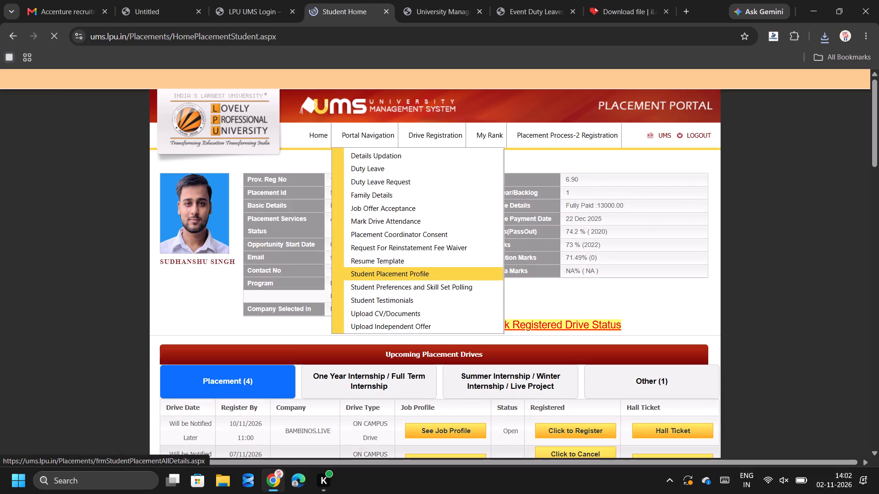
left_click(624, 282)
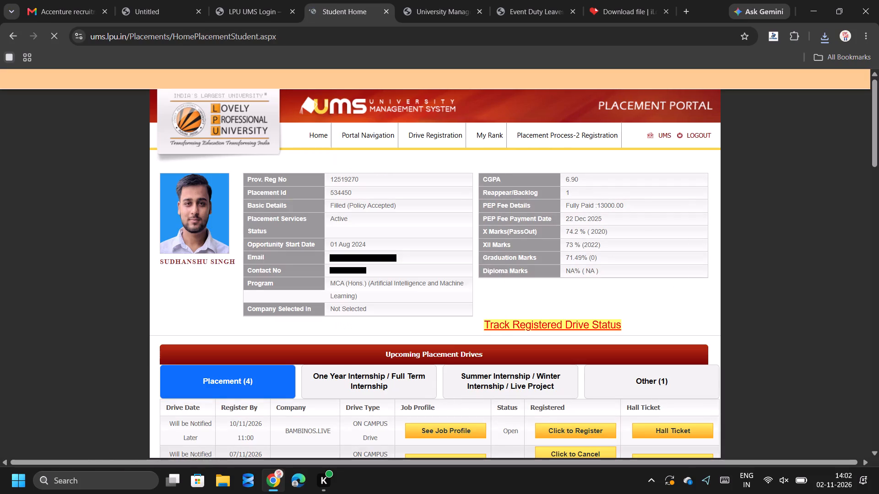
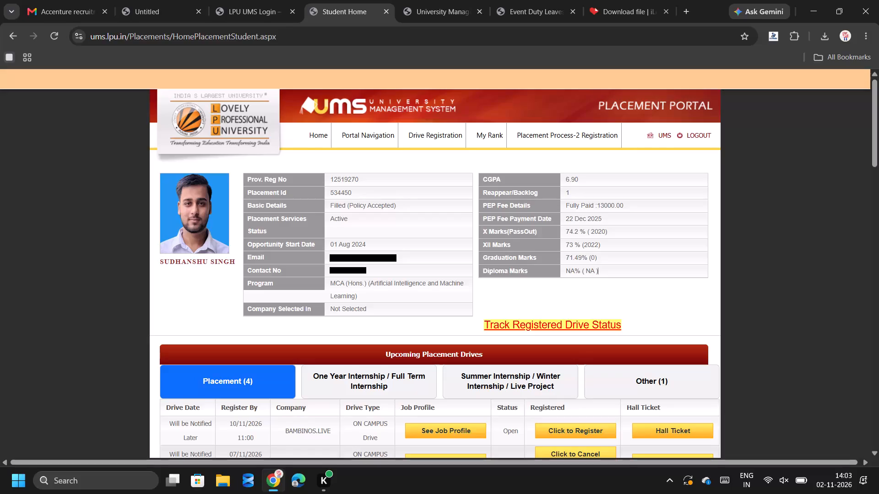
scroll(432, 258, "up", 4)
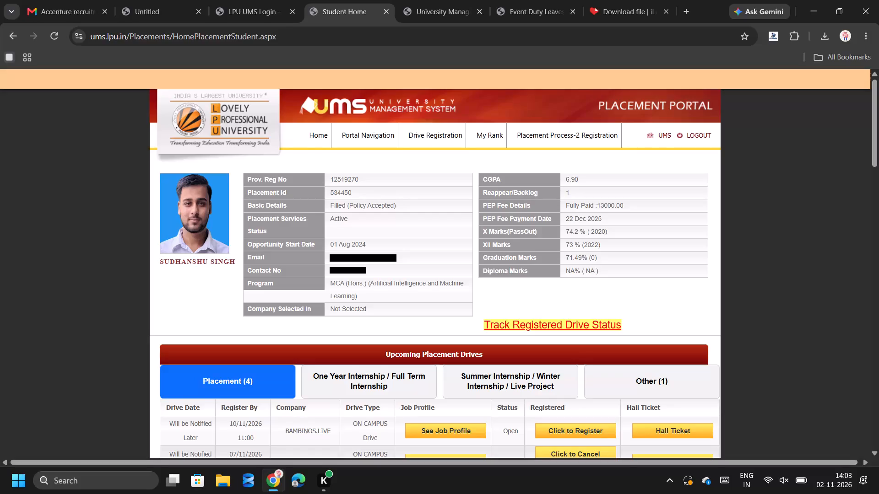
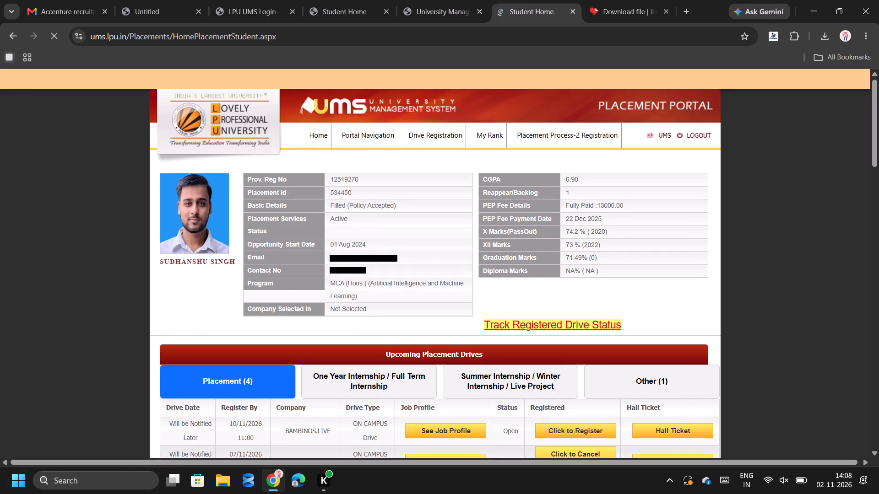
Open a new Duty Leave Request form in the placement portal.
scroll(418, 210, "down", 5)
scroll(418, 210, "up", 3)
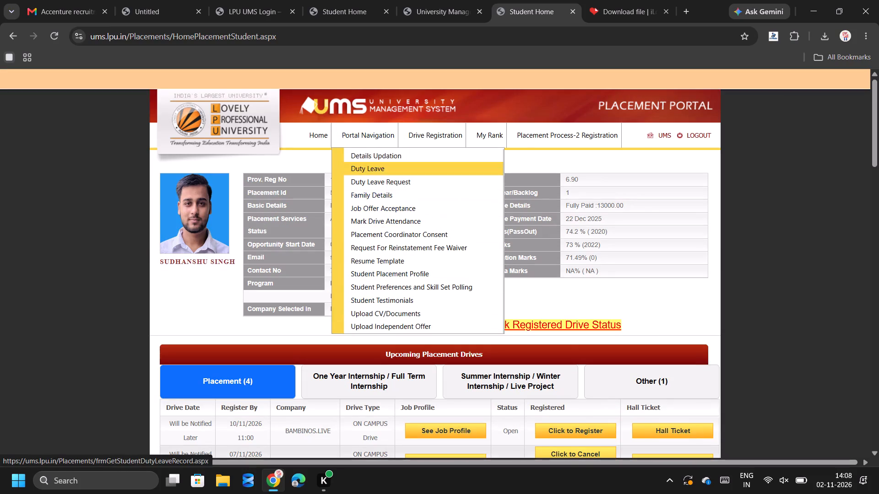
left_click(401, 186)
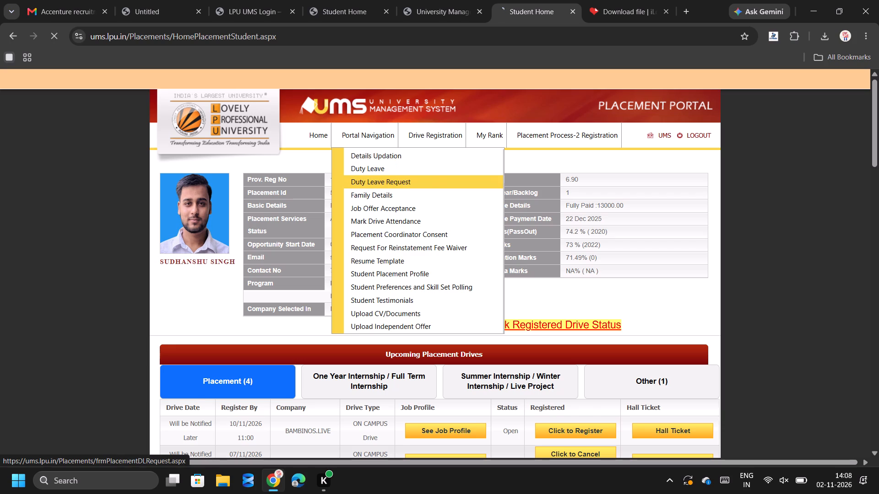
Look through the company list and choose SOLARSQUARE ENERGY as the name of the placement drive.
left_click(410, 205)
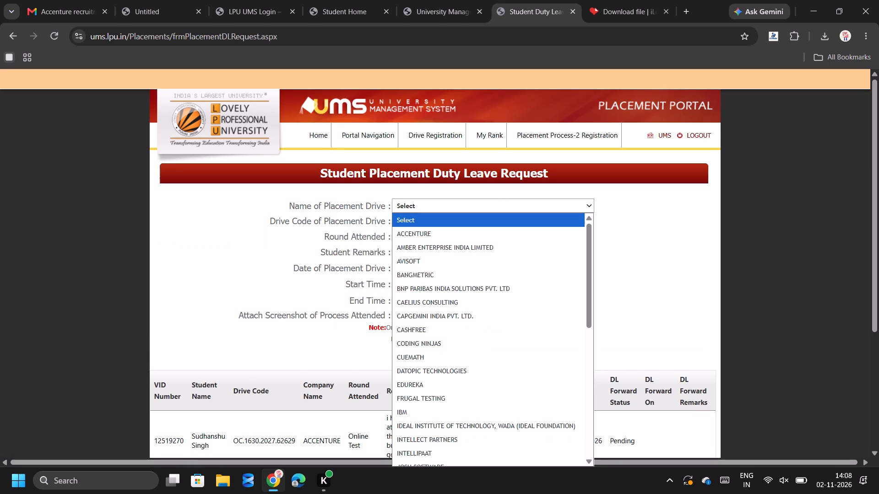
scroll(422, 252, "down", 1)
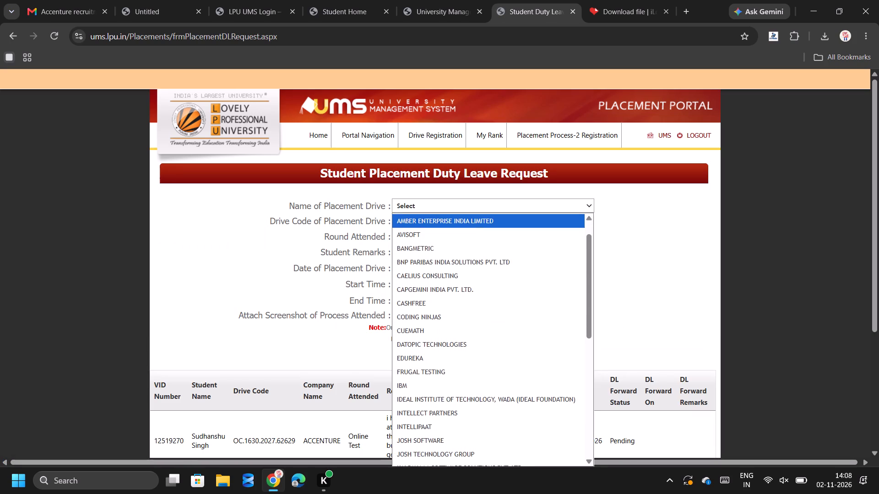
scroll(422, 252, "down", 4)
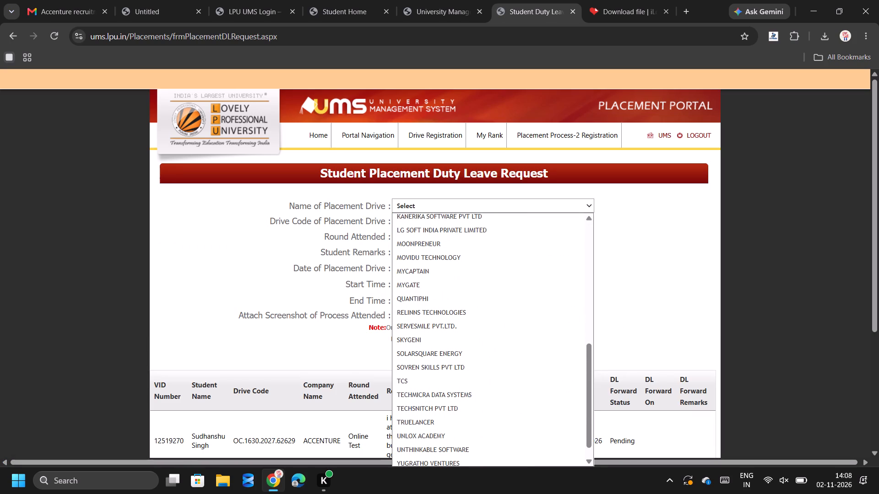
scroll(422, 252, "down", 3)
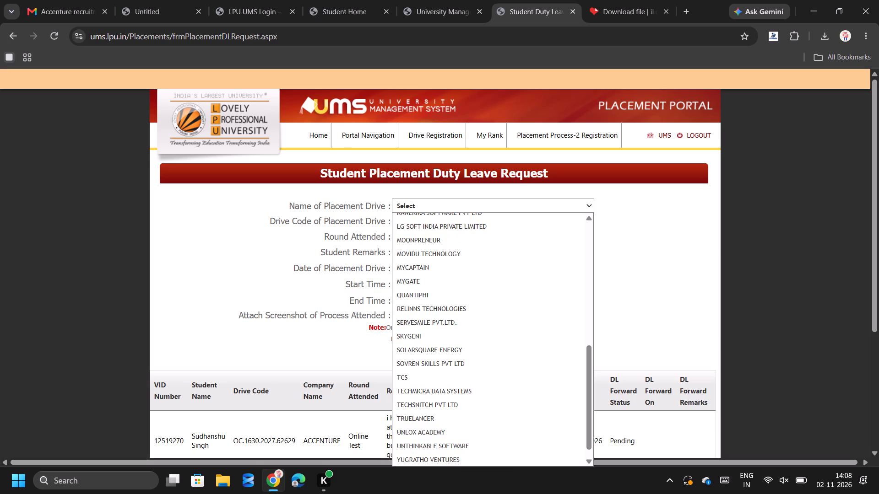
scroll(443, 335, "down", 1)
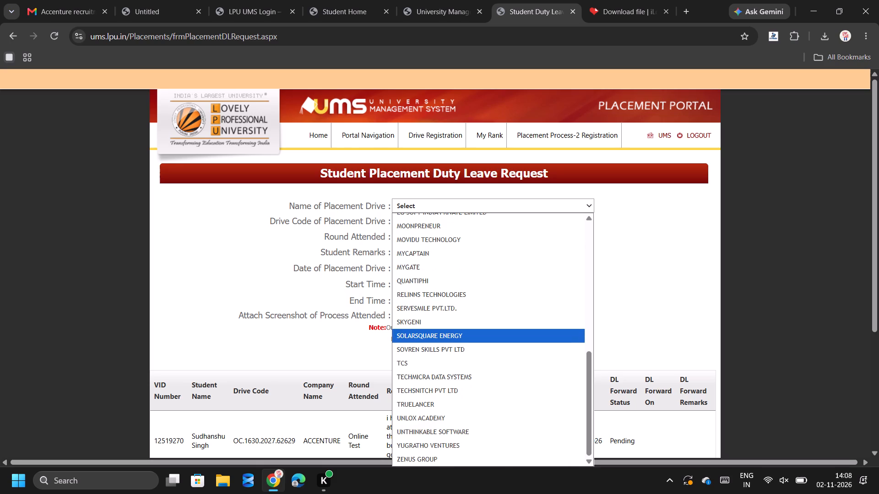
scroll(443, 335, "down", 1)
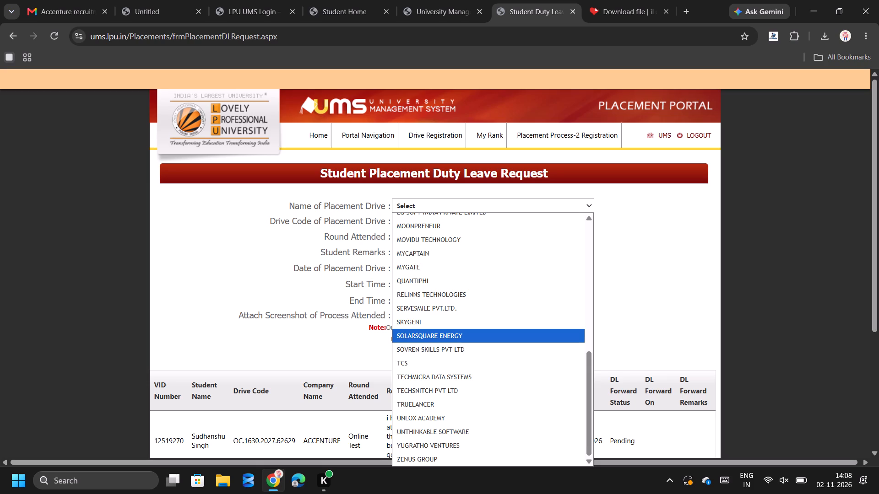
scroll(443, 335, "up", 3)
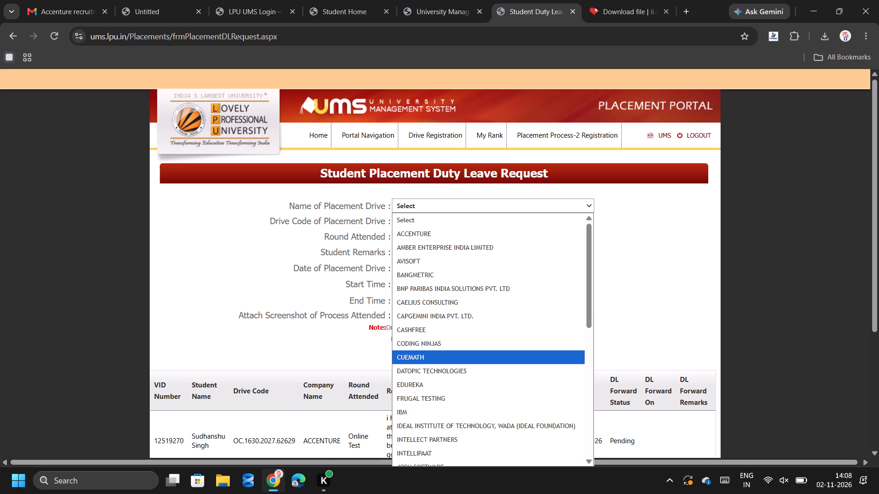
scroll(460, 381, "down", 1)
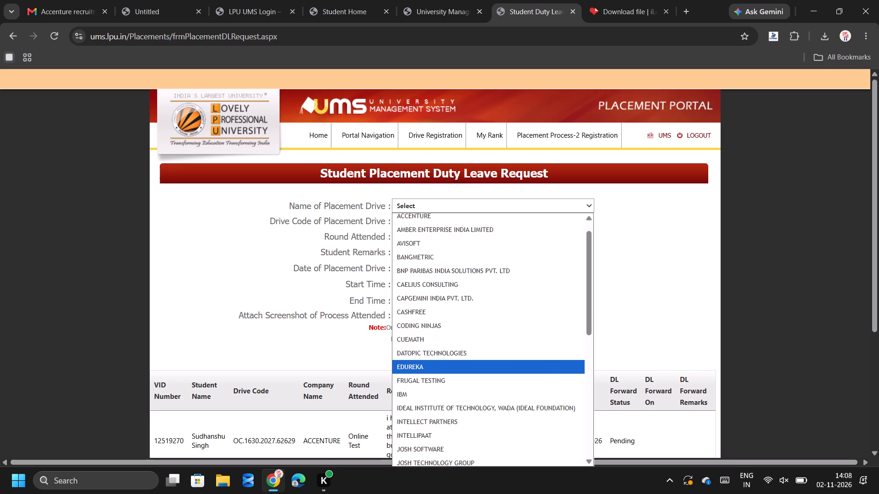
scroll(460, 381, "down", 3)
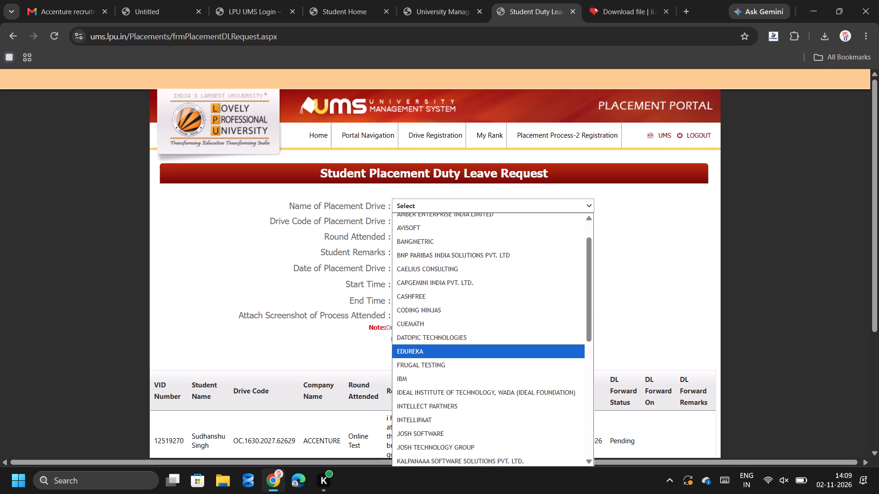
scroll(460, 381, "down", 2)
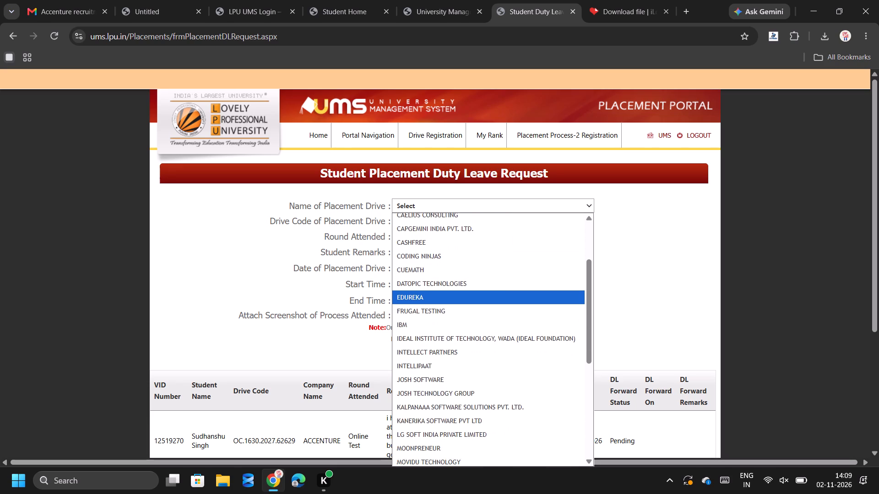
scroll(460, 381, "down", 3)
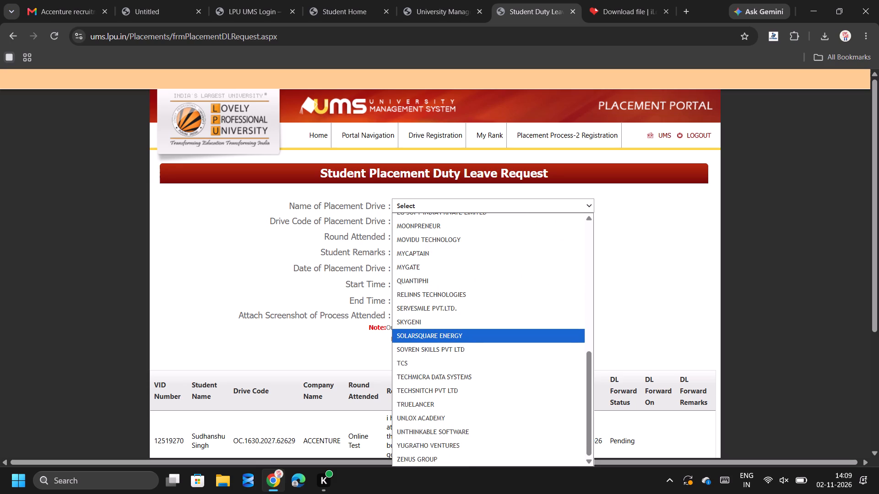
scroll(439, 332, "down", 2)
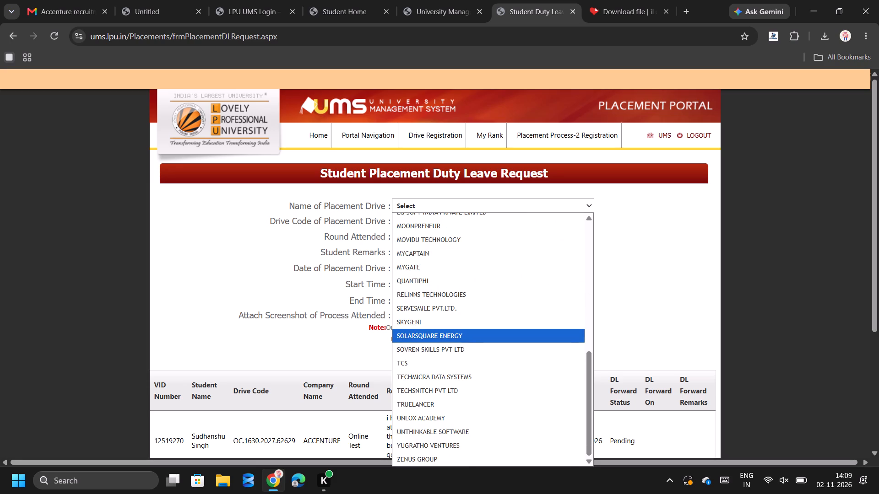
scroll(439, 332, "down", 2)
left_click(439, 332)
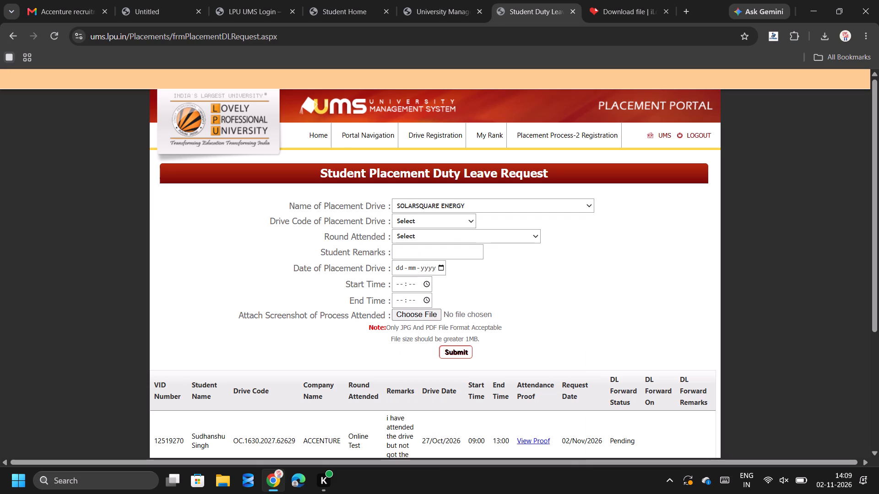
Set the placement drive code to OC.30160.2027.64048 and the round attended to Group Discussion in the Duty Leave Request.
left_click(419, 221)
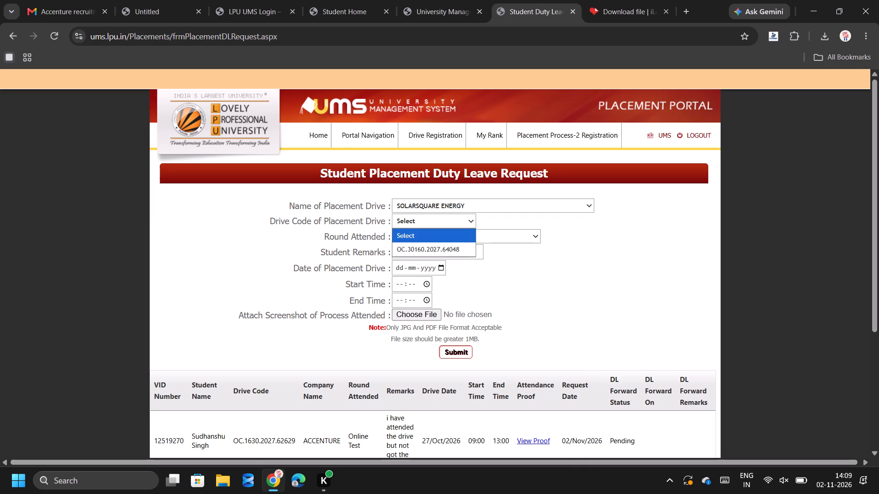
left_click(422, 246)
left_click(431, 234)
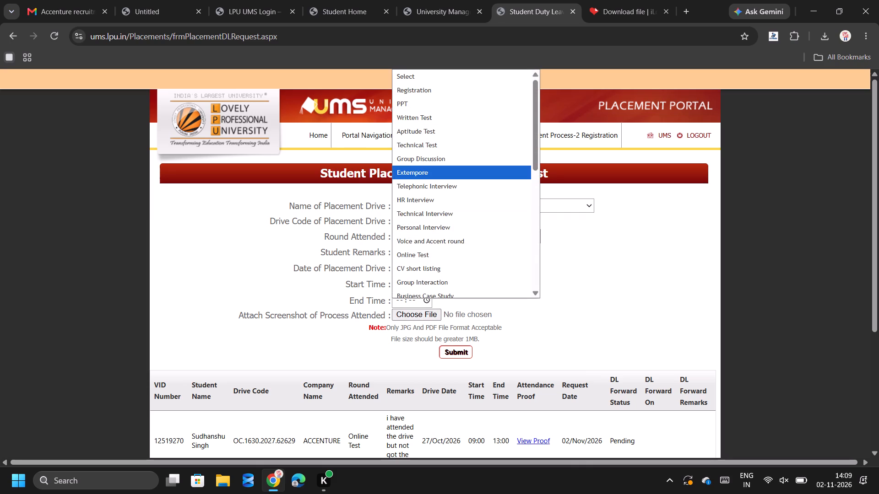
left_click(426, 156)
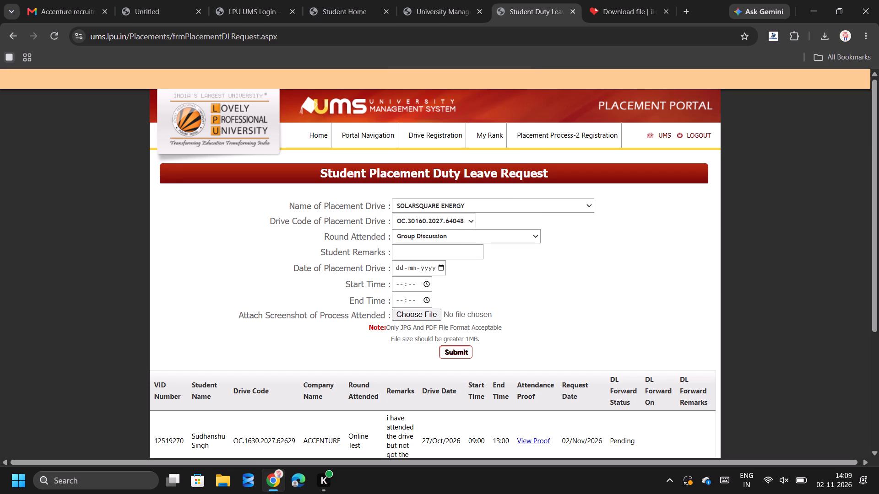
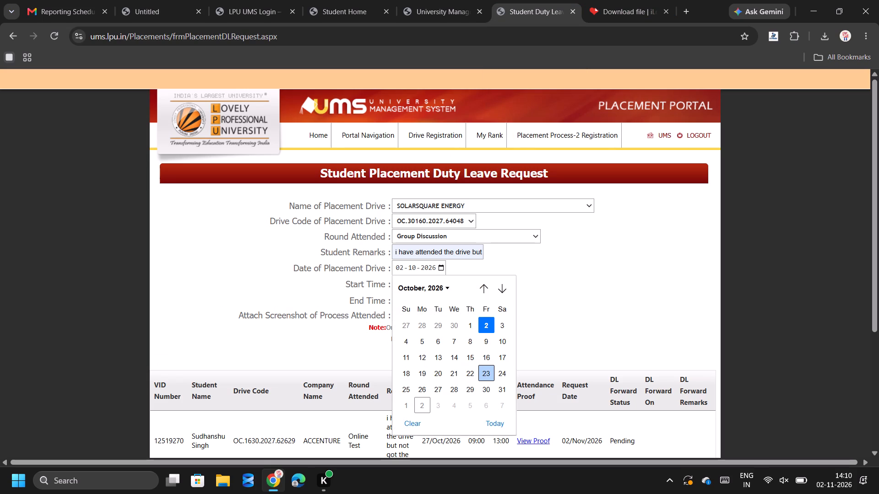
Set the date of the placement drive to 23-10-2026 in the Duty Leave Request form.
left_click(489, 375)
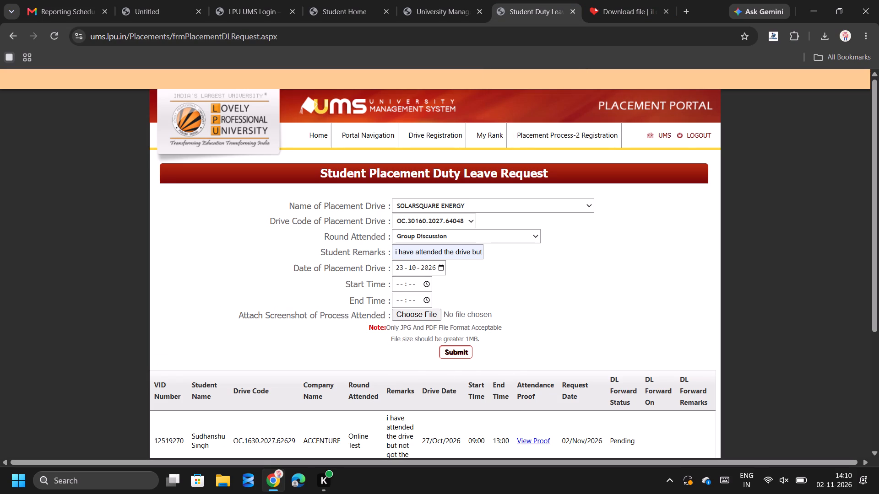
Open the hour and minute choices for the start time of the SOLARSQUARE ENERGY drive.
left_click(415, 281)
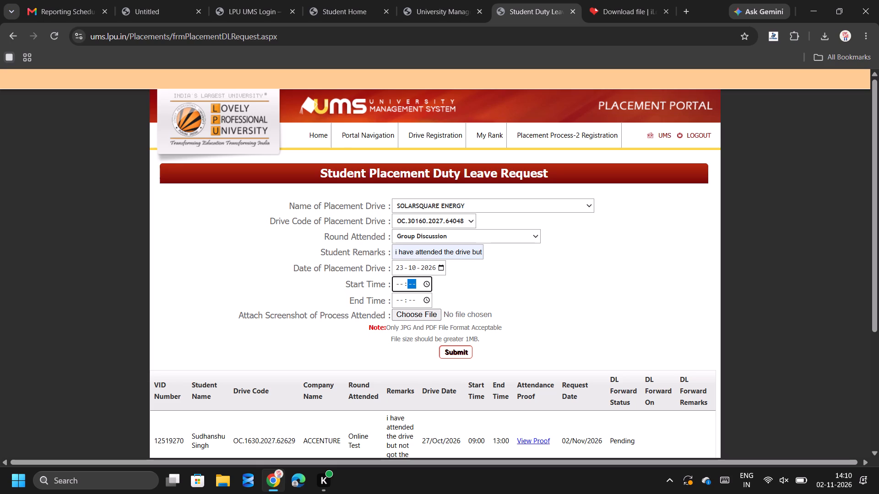
left_click(426, 281)
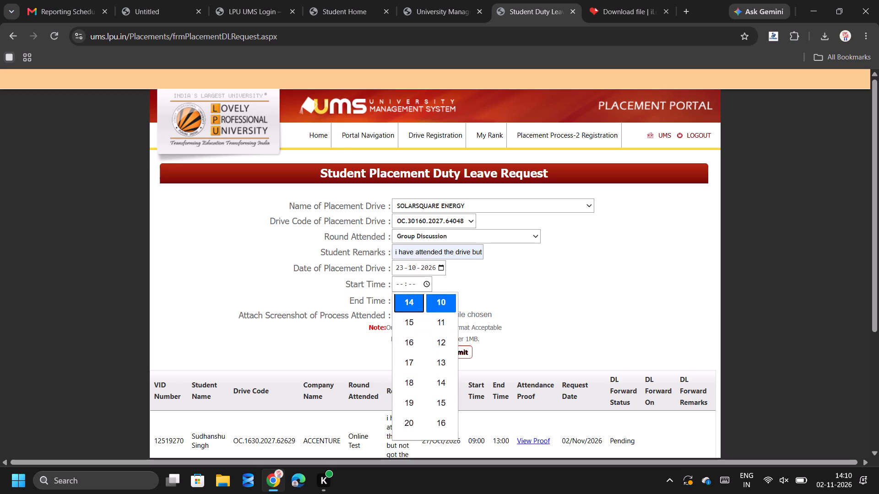
Set the Start Time of the SOLARSQUARE ENERGY duty leave request to 13:00.
scroll(414, 311, "up", 2)
left_click(411, 321)
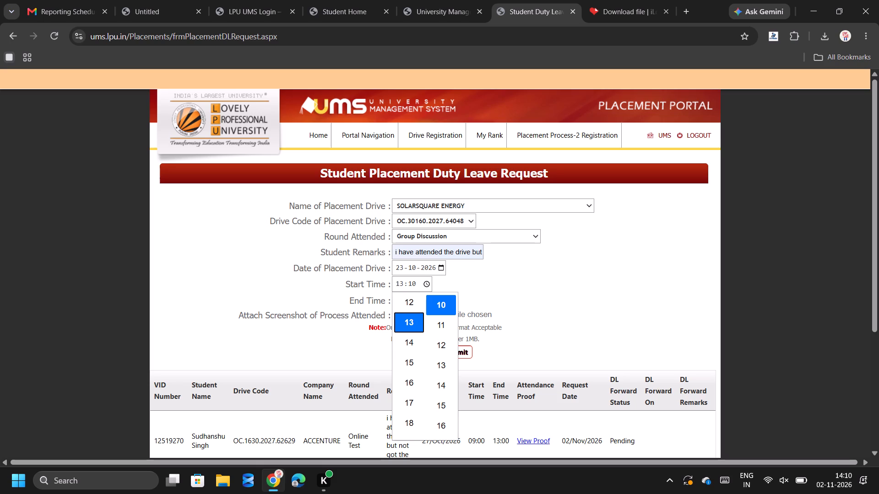
scroll(443, 301, "up", 4)
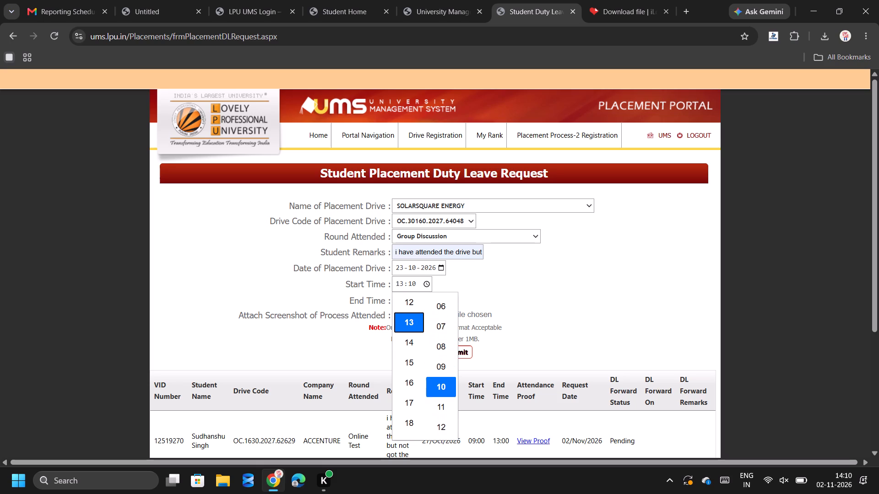
scroll(443, 301, "up", 4)
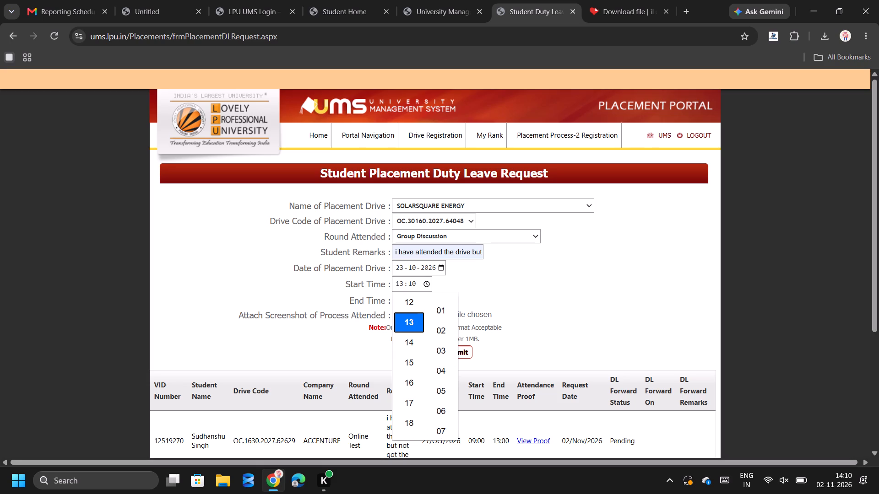
scroll(443, 301, "up", 2)
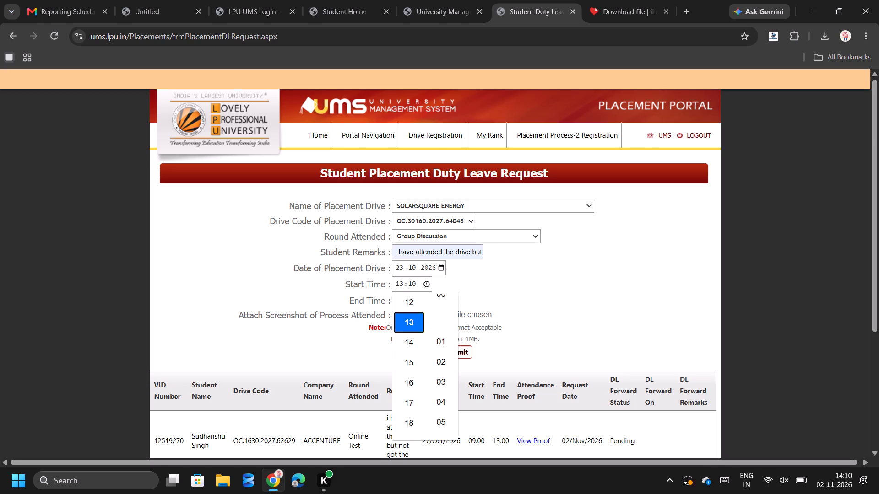
left_click(442, 311)
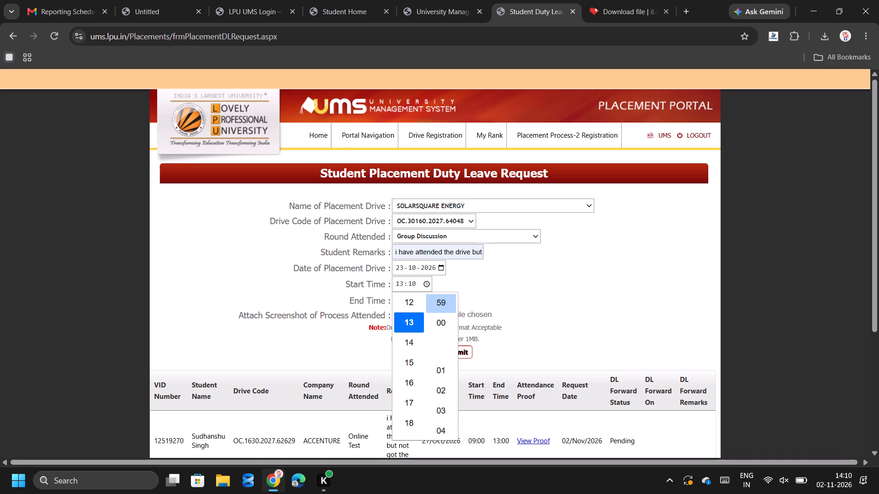
left_click(442, 323)
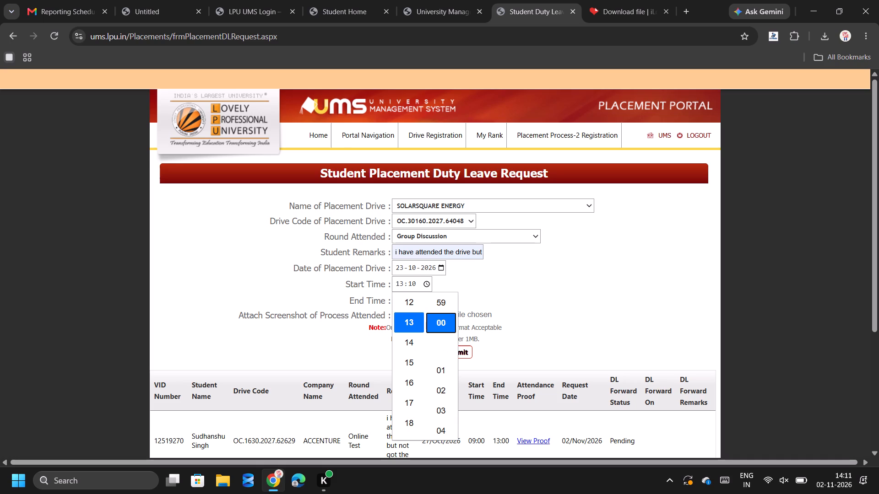
left_click(483, 288)
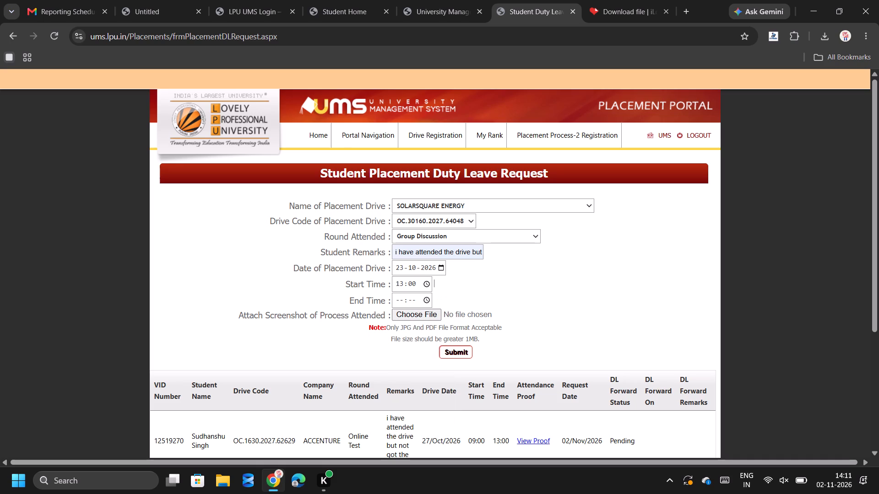
Set the End Time of the duty leave request to 18:00.
left_click(415, 302)
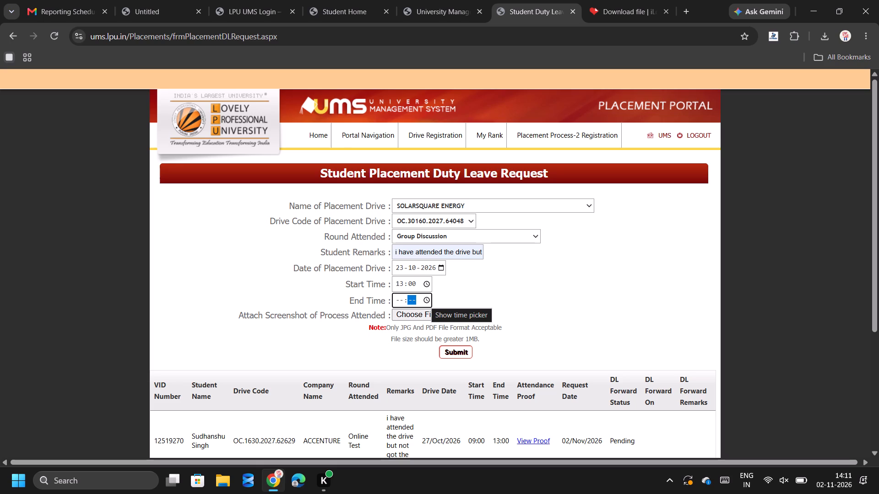
left_click(425, 299)
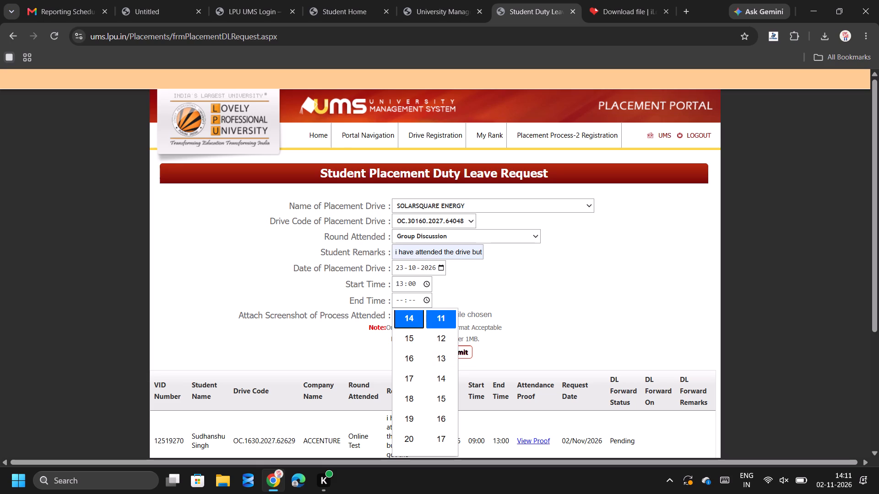
scroll(411, 379, "down", 2)
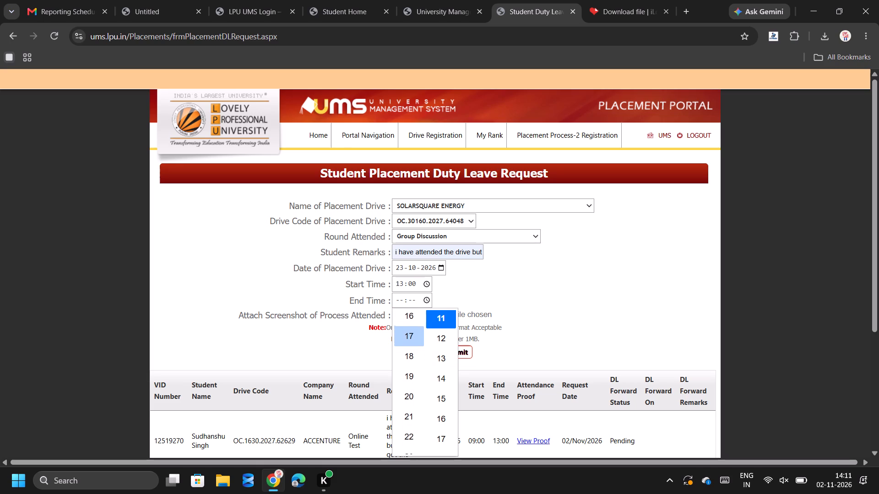
scroll(411, 379, "down", 2)
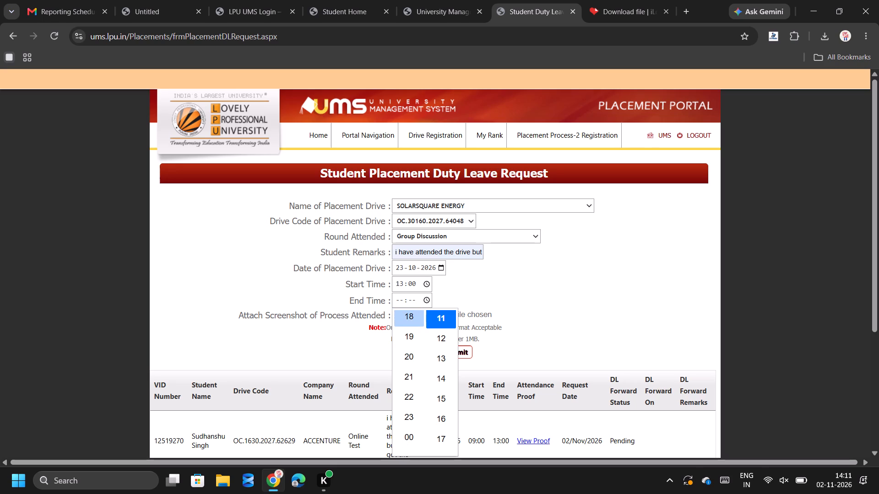
left_click(416, 317)
scroll(443, 320, "up", 1)
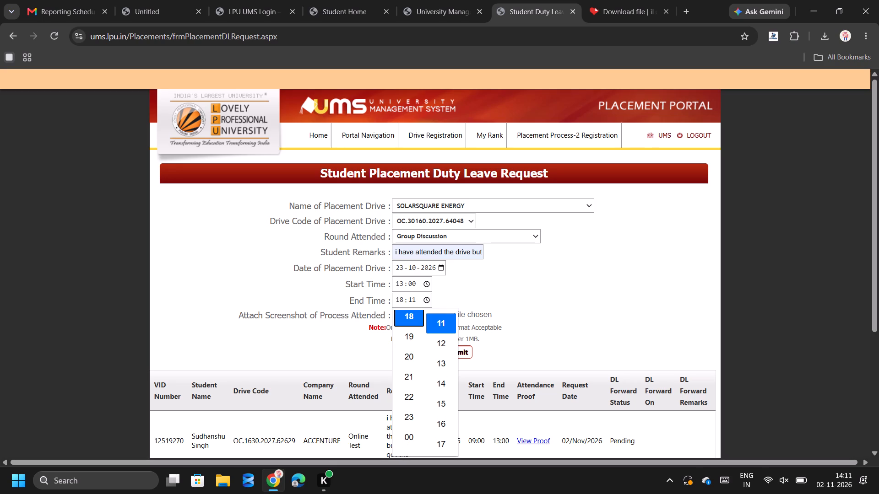
scroll(443, 320, "up", 1)
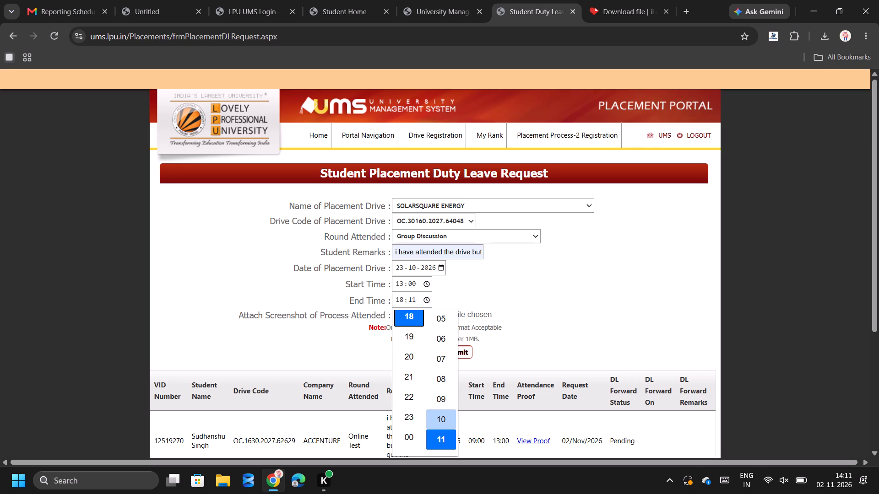
scroll(441, 415, "up", 2)
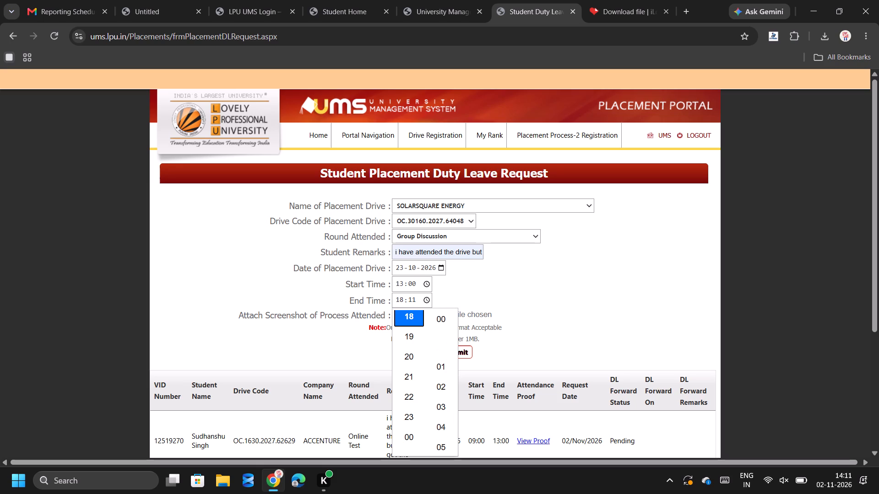
left_click(445, 313)
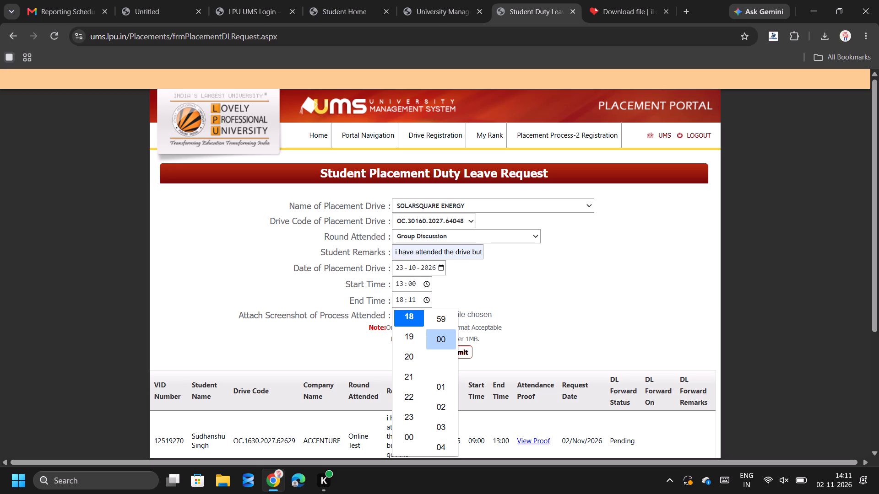
left_click(439, 336)
left_click(460, 273)
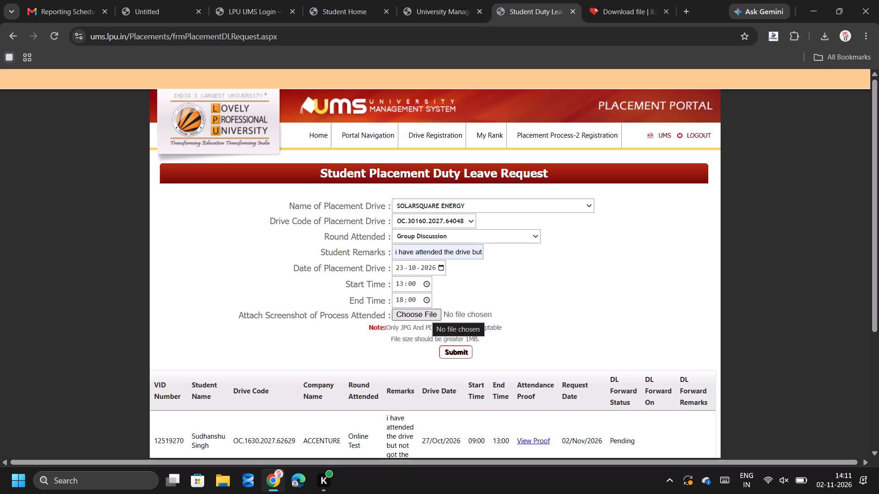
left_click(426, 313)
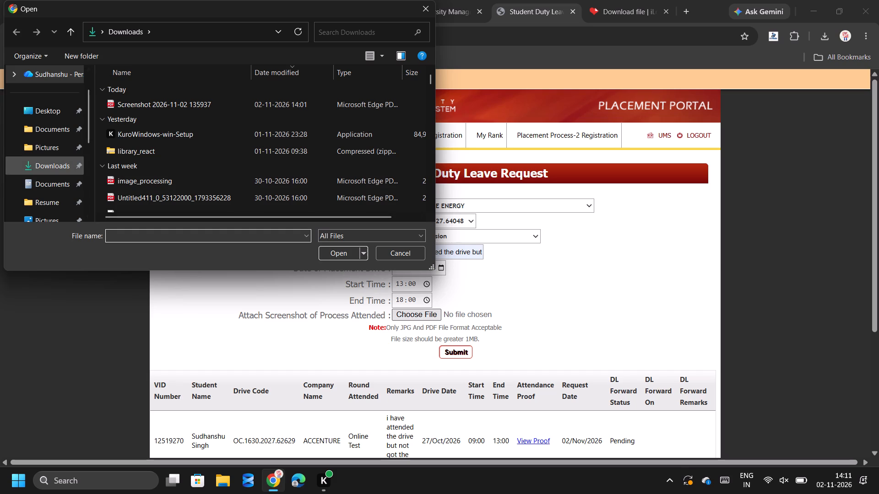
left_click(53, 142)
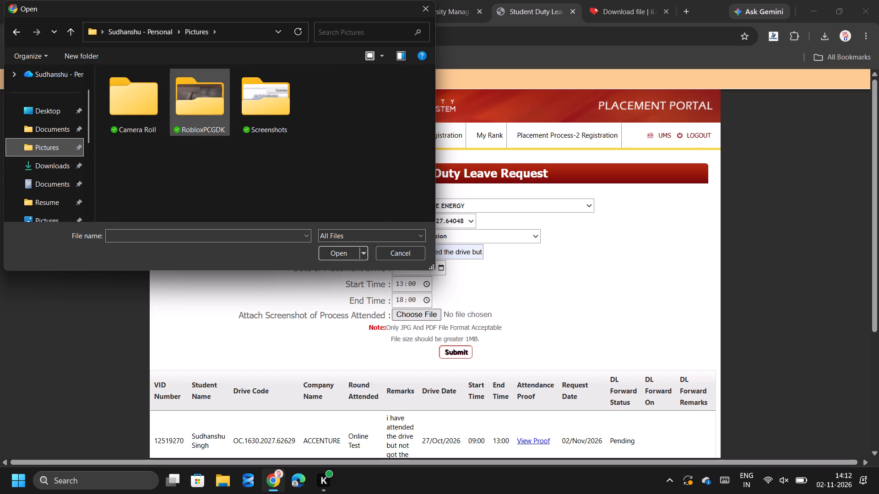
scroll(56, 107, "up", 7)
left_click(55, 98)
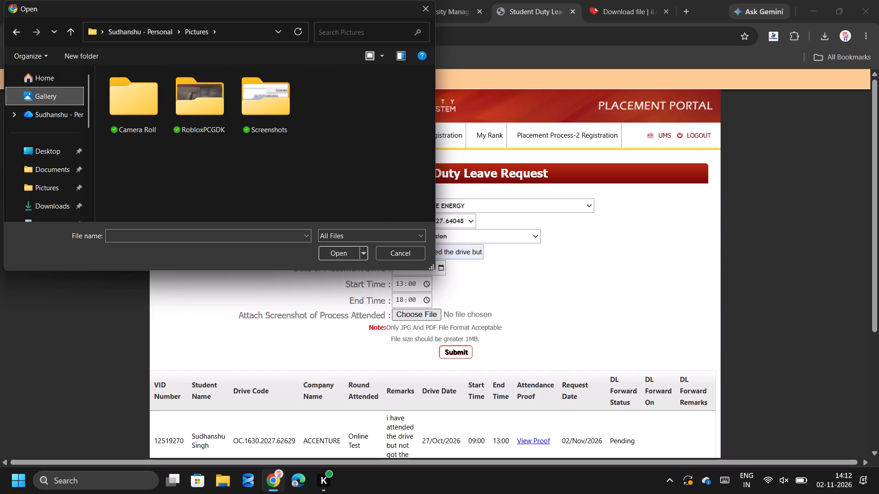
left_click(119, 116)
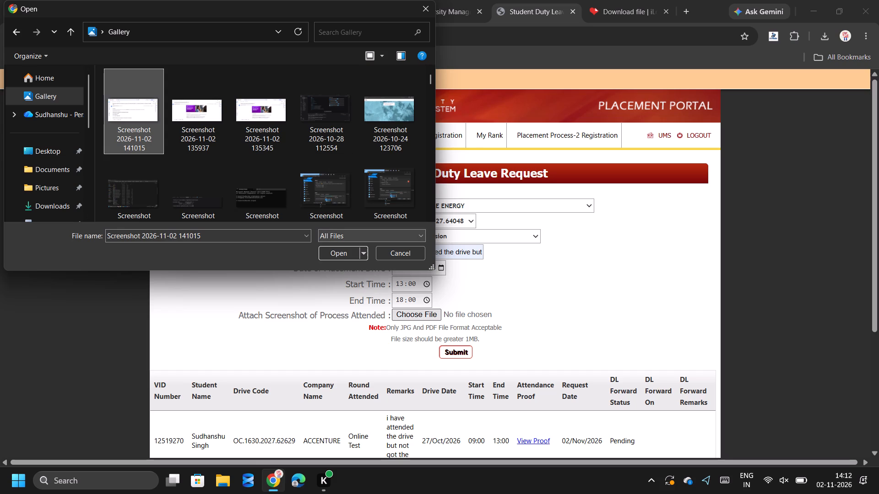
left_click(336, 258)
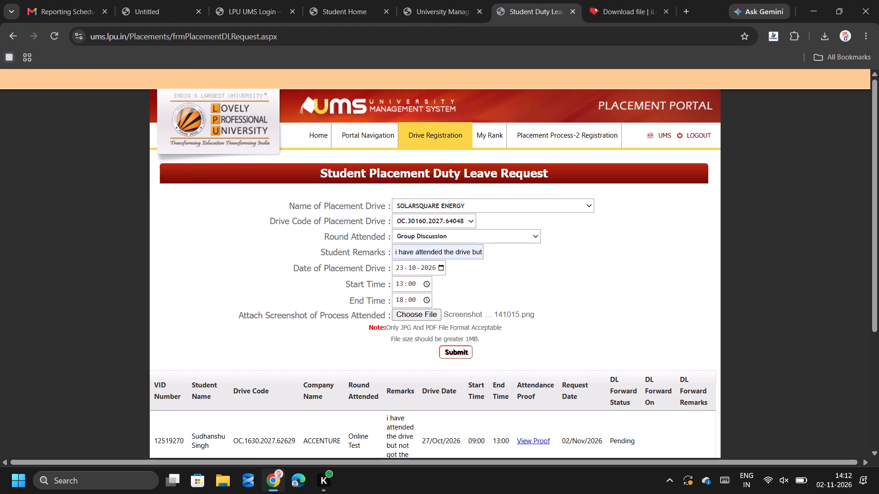
left_click(635, 3)
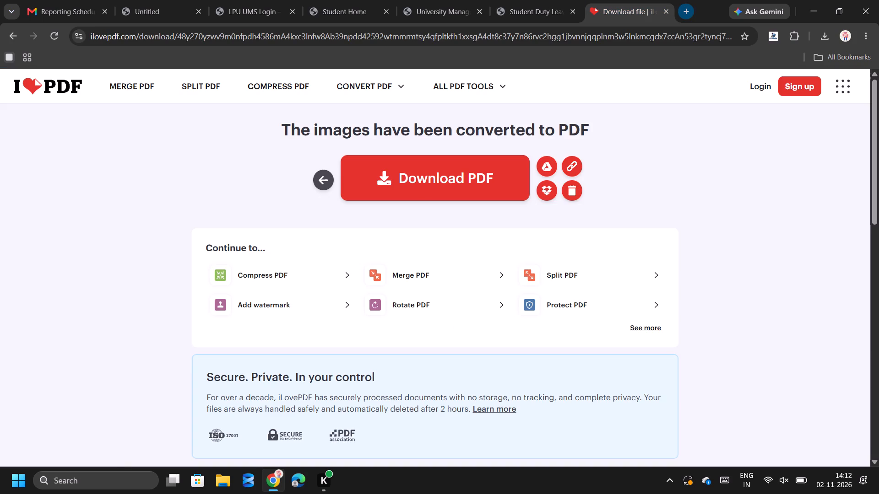
left_click(11, 43)
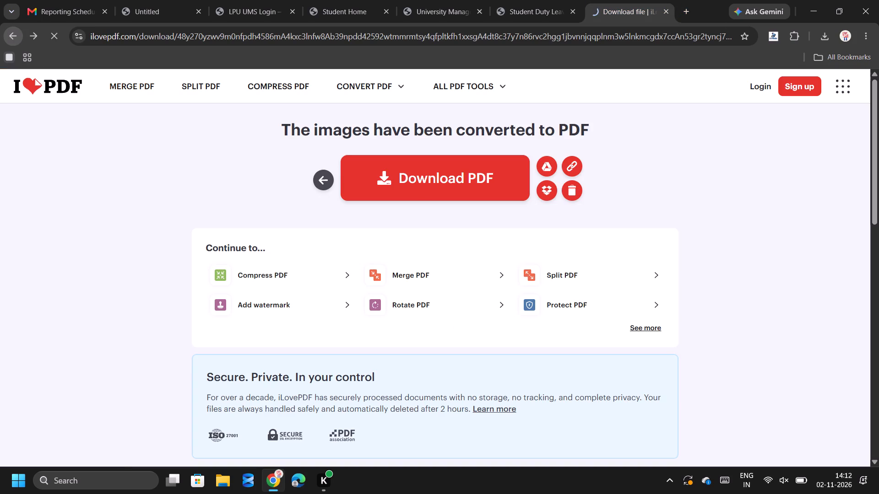
left_click(11, 43)
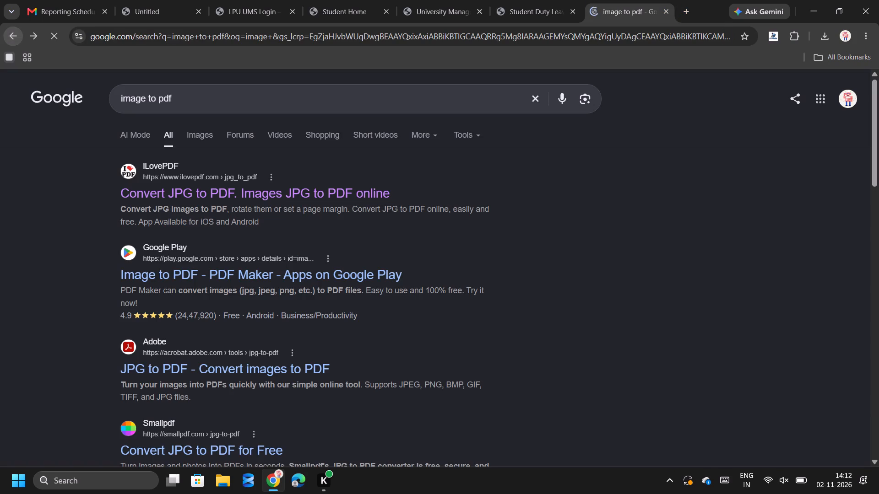
left_click(134, 195)
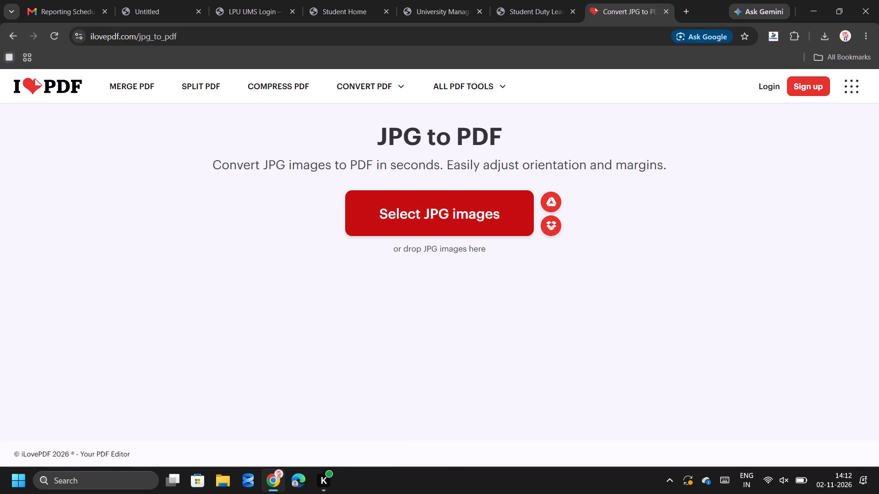
left_click(373, 205)
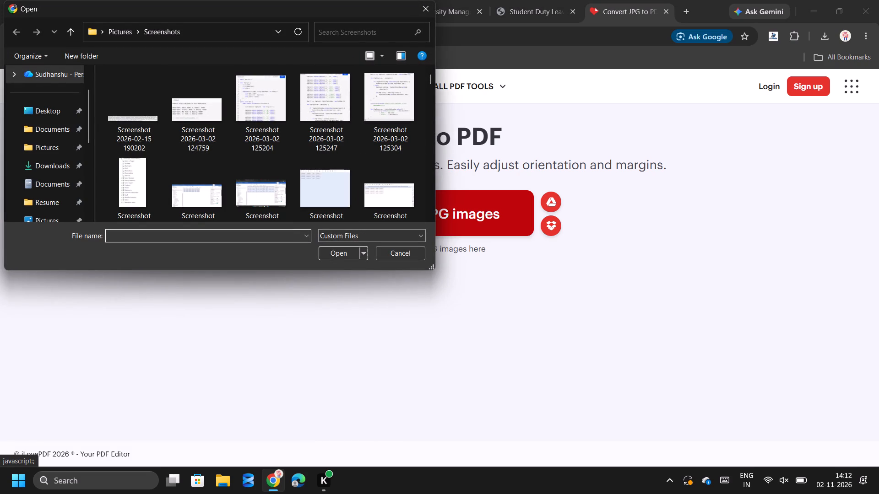
scroll(52, 139, "up", 8)
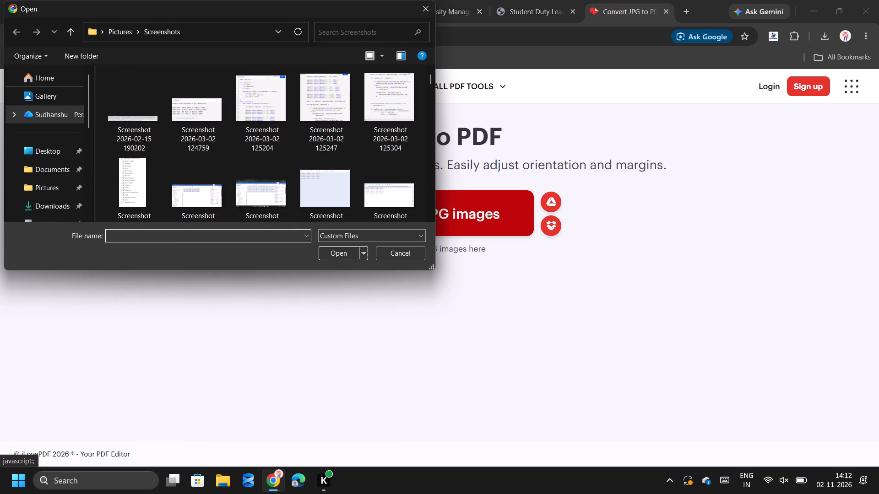
left_click(54, 92)
left_click(135, 105)
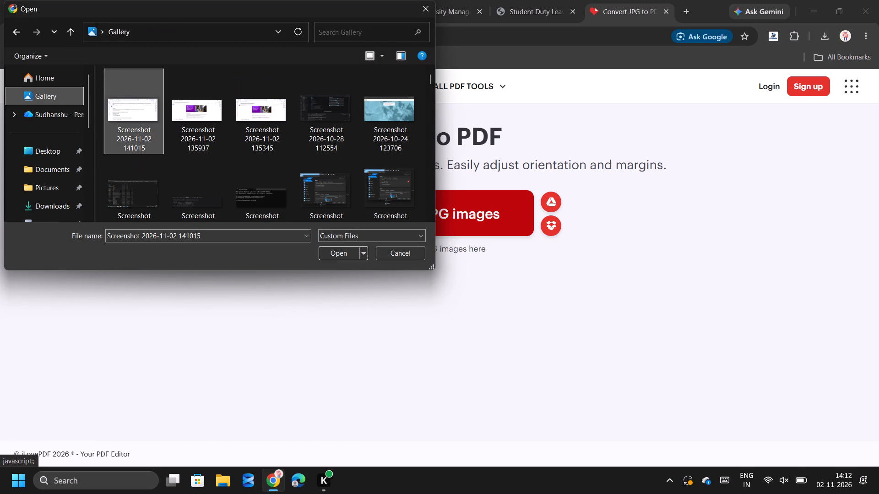
left_click(347, 252)
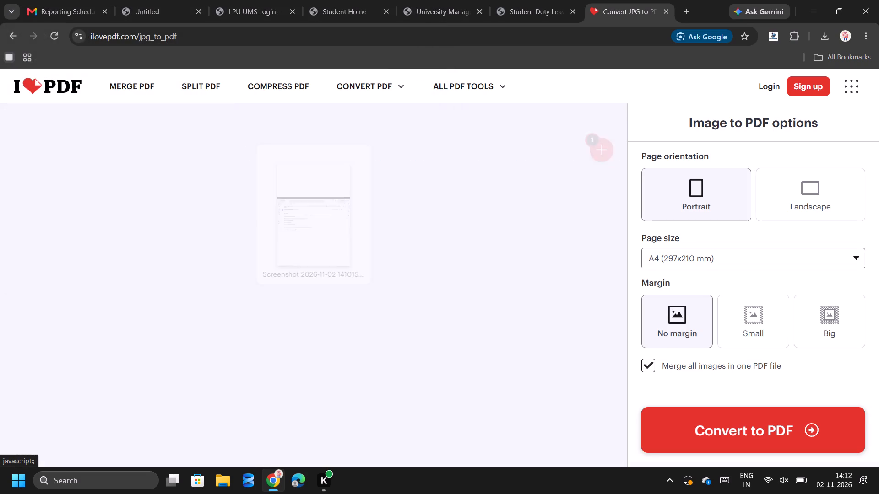
left_click(726, 432)
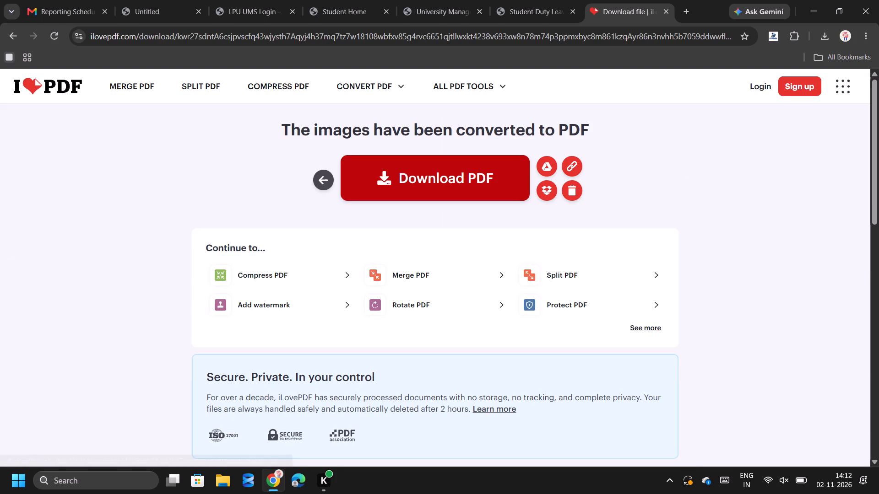
left_click(472, 190)
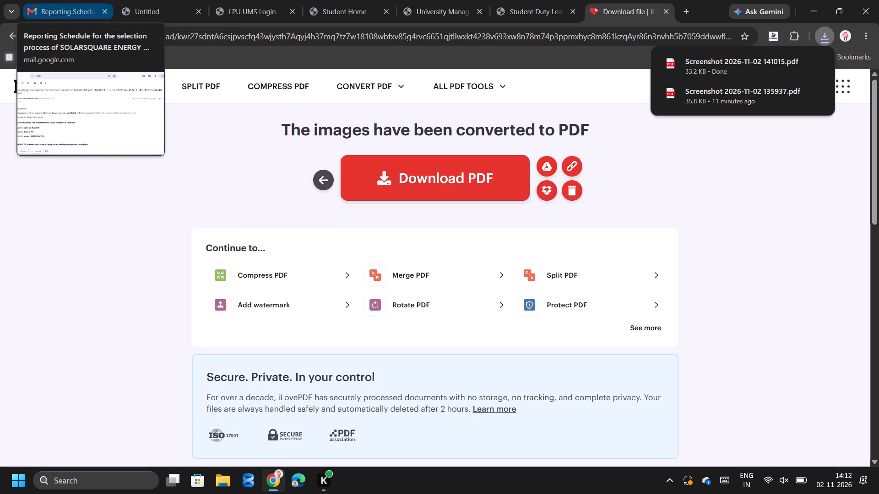
left_click(521, 0)
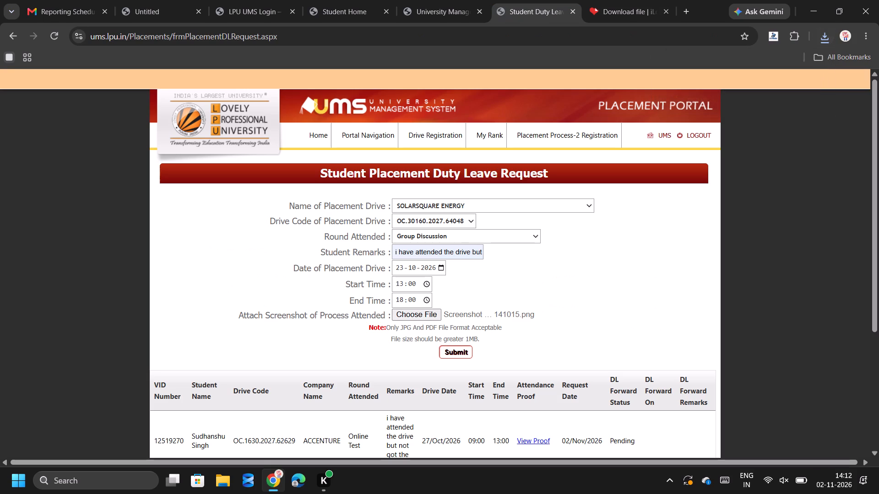
left_click(412, 313)
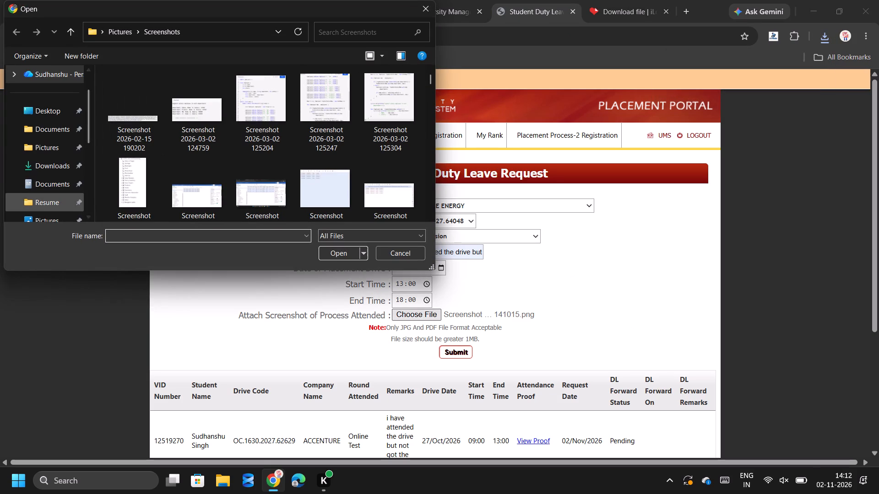
left_click(45, 174)
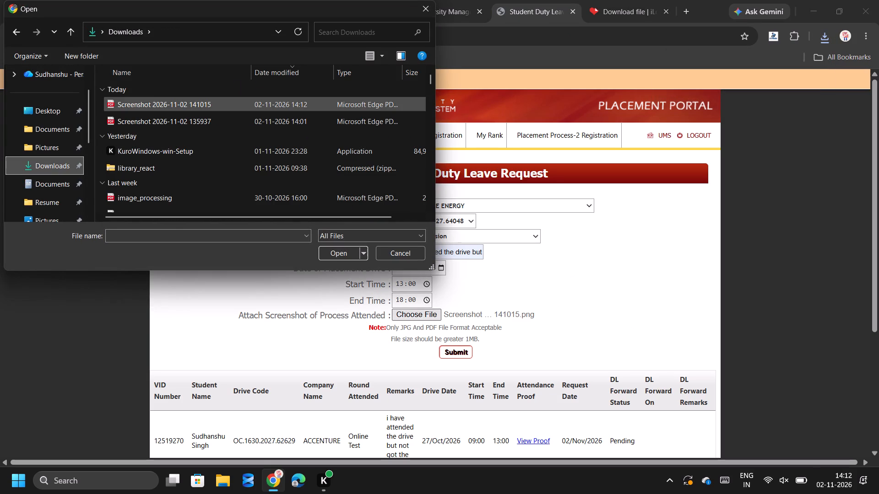
left_click(159, 102)
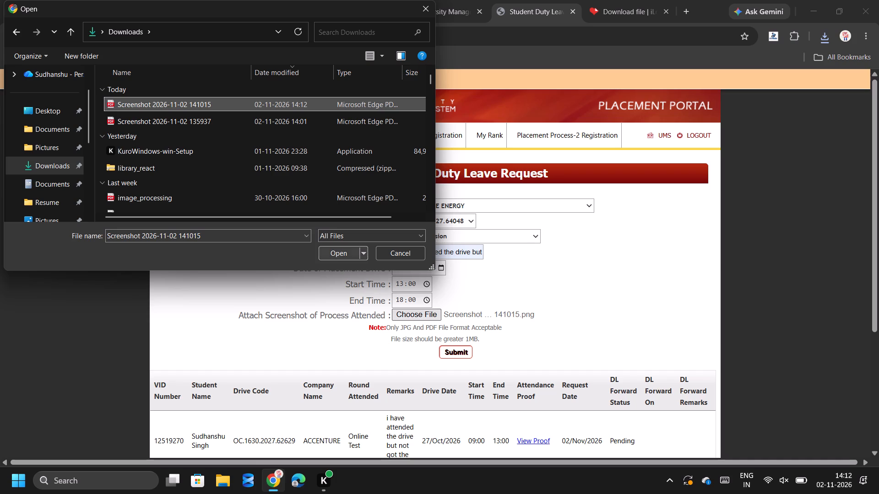
left_click(334, 257)
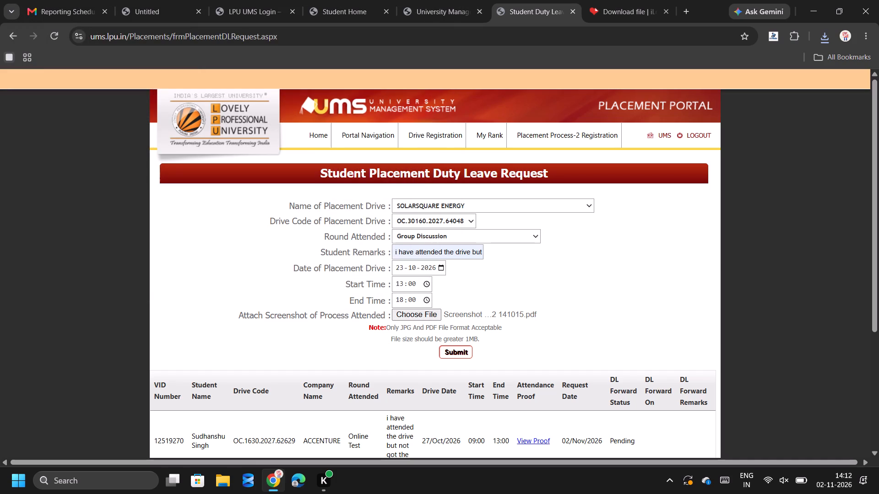
Submit the SOLARSQUARE ENERGY group discussion duty leave request and acknowledge the confirmation.
scroll(460, 351, "down", 2)
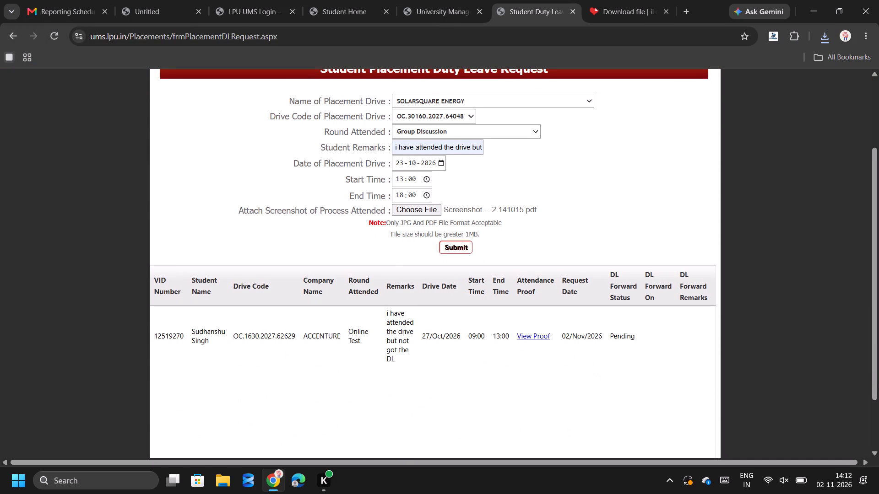
scroll(522, 314, "up", 1)
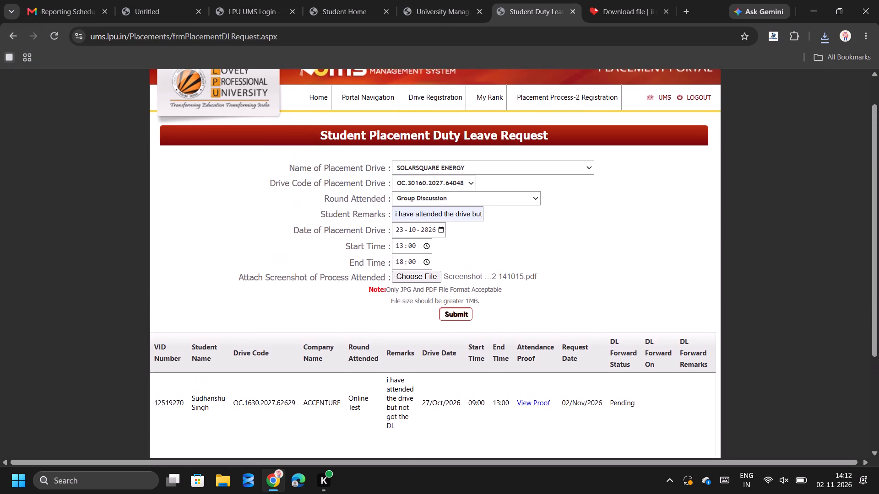
left_click(455, 316)
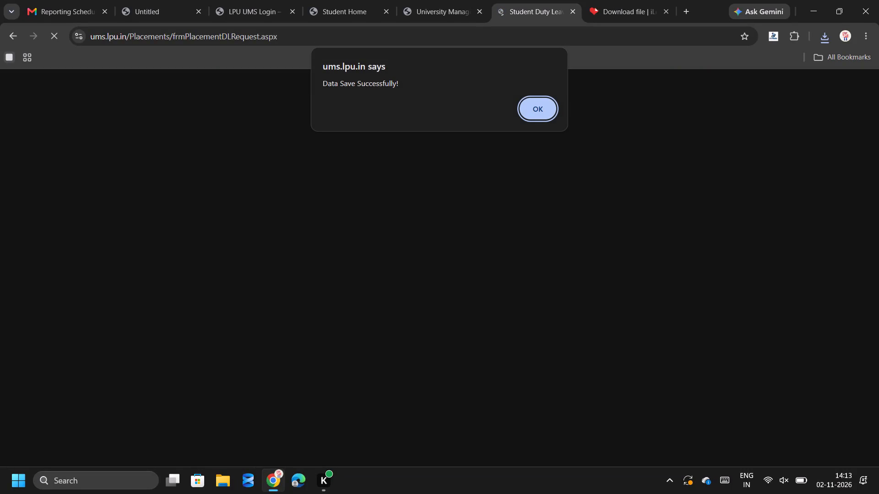
left_click(535, 117)
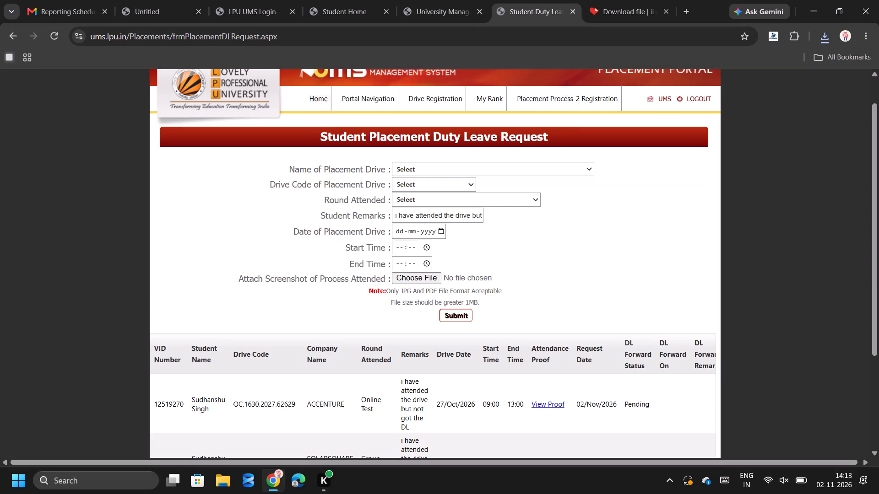
scroll(442, 219, "down", 2)
scroll(442, 219, "up", 1)
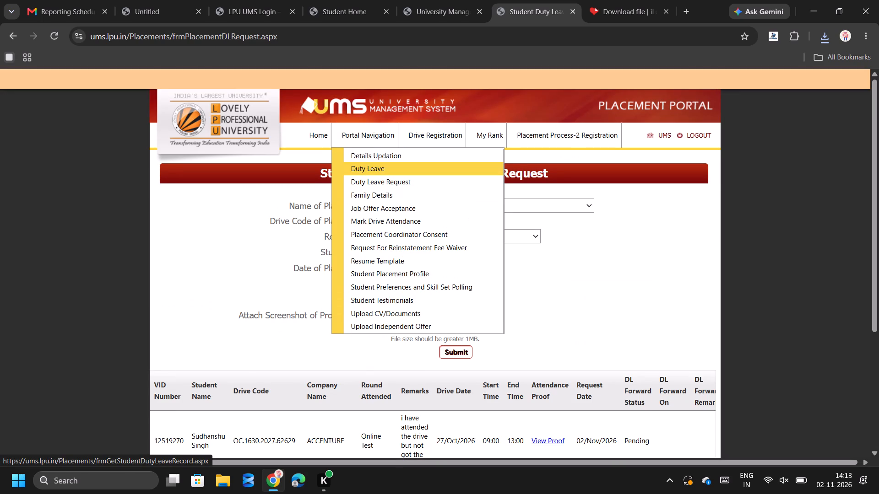
Open the Duty Leave record in the placement portal and review the duty leave entries on pages 1 to 8.
left_click(380, 169)
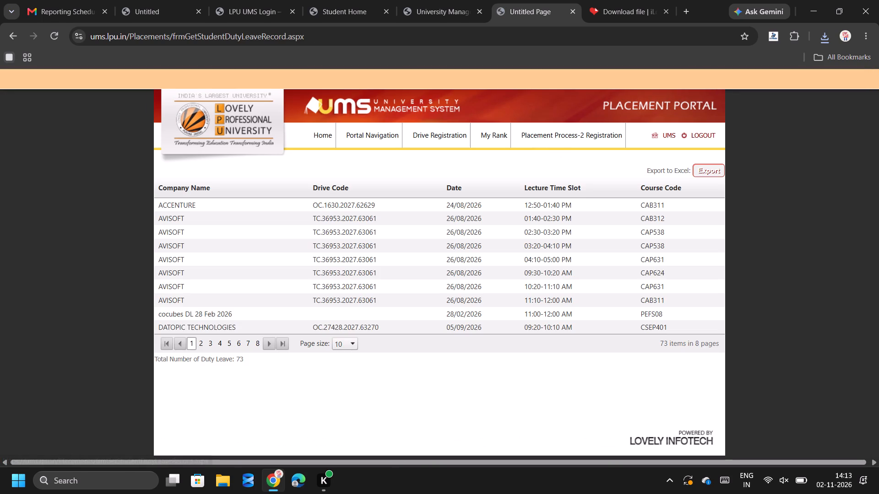
scroll(474, 268, "down", 5)
scroll(474, 268, "up", 7)
scroll(289, 249, "down", 3)
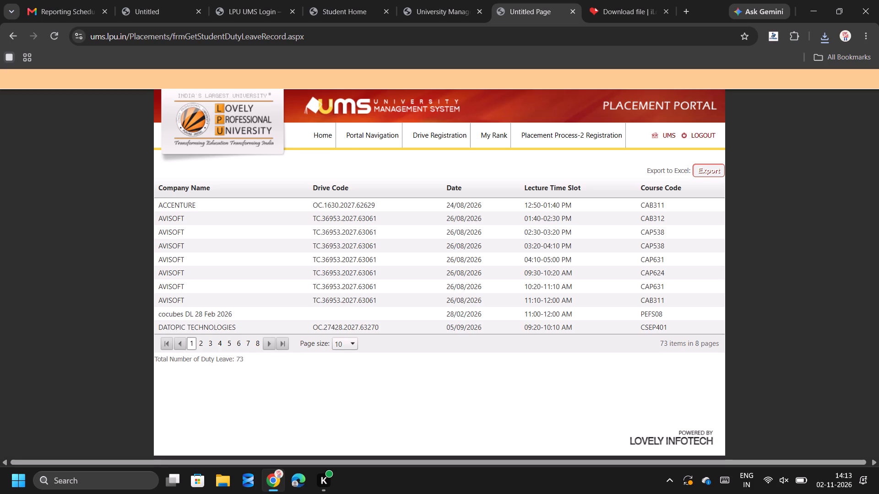
left_click(198, 344)
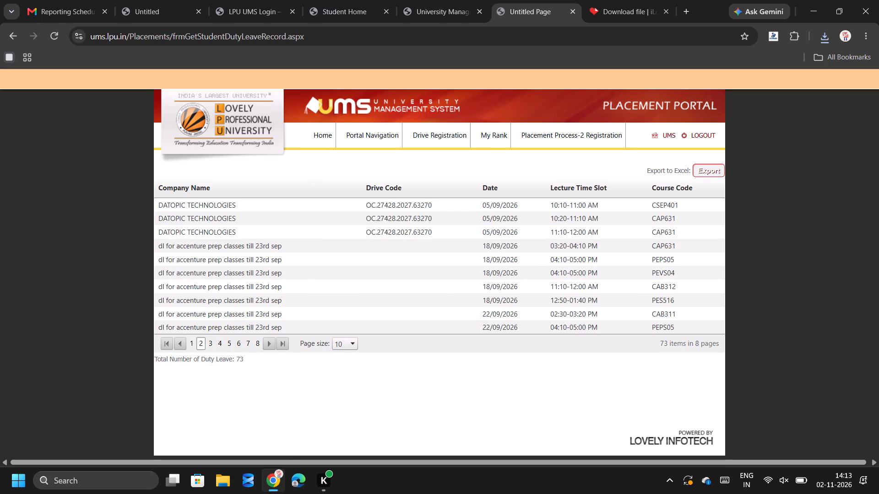
scroll(251, 290, "down", 2)
scroll(251, 290, "up", 1)
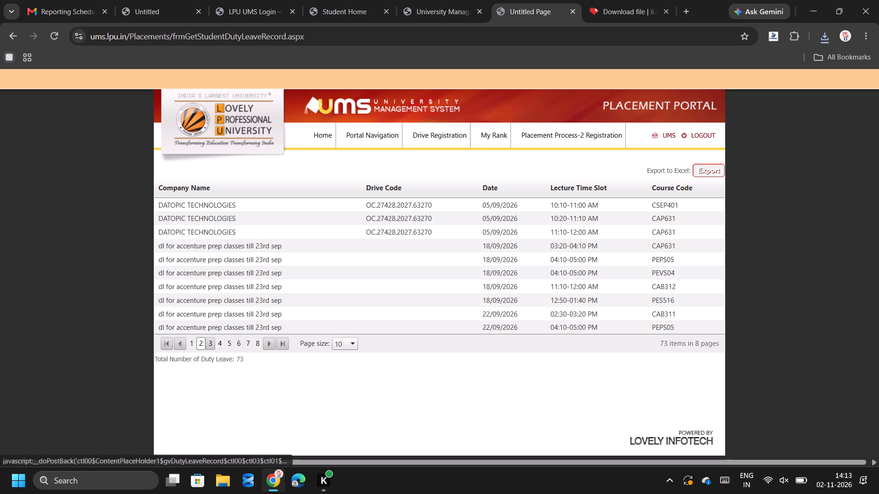
left_click(212, 344)
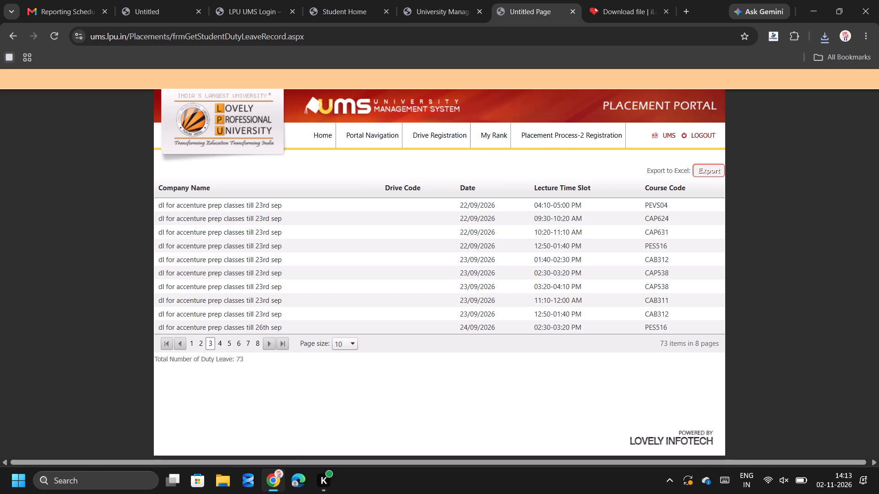
left_click(217, 344)
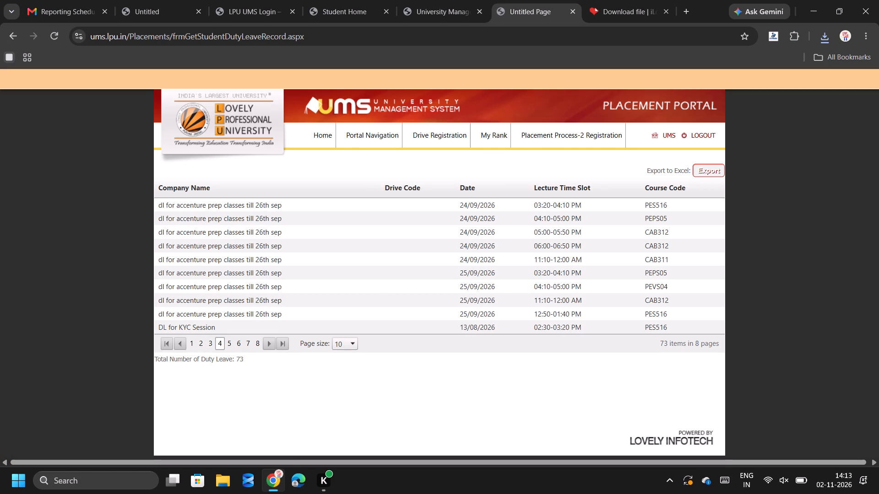
left_click(233, 340)
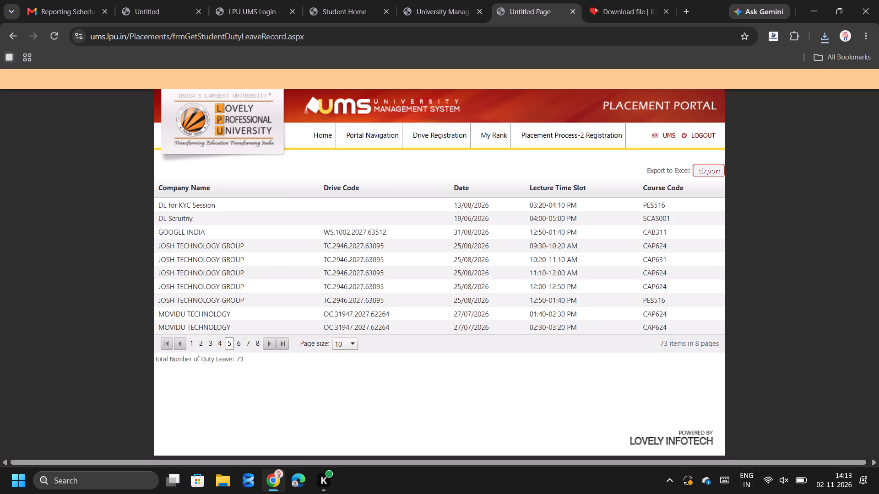
left_click(240, 346)
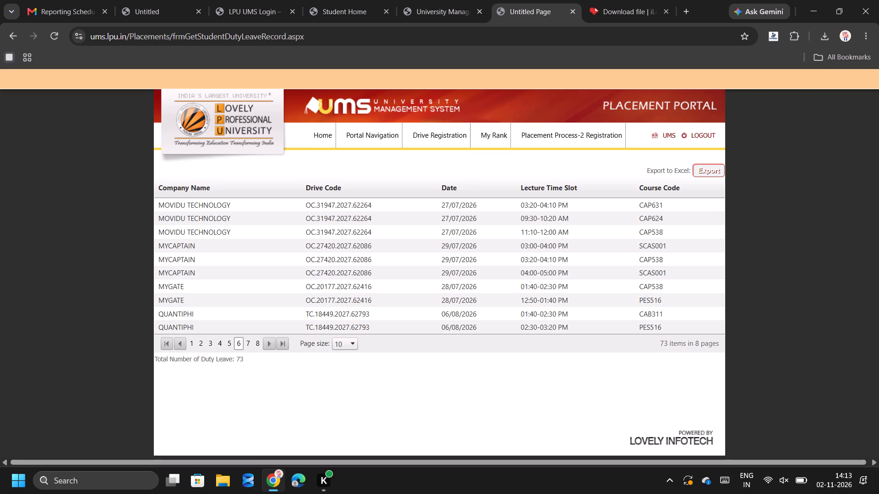
left_click(250, 344)
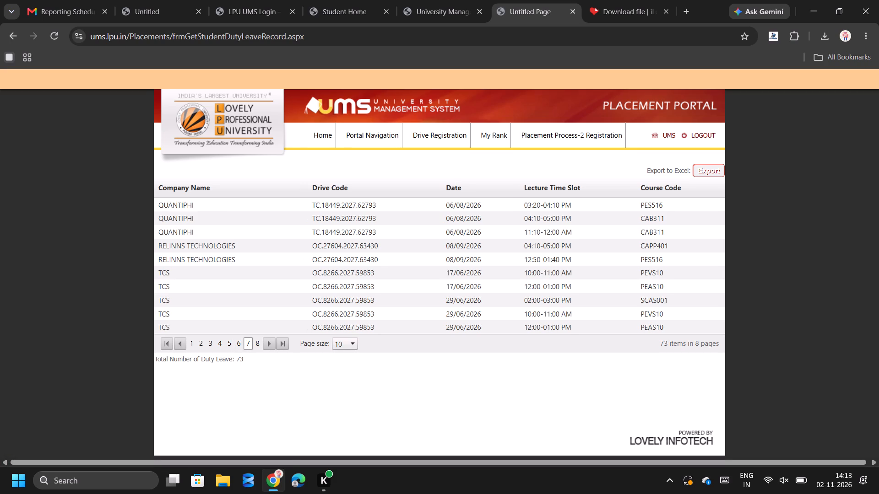
left_click(259, 342)
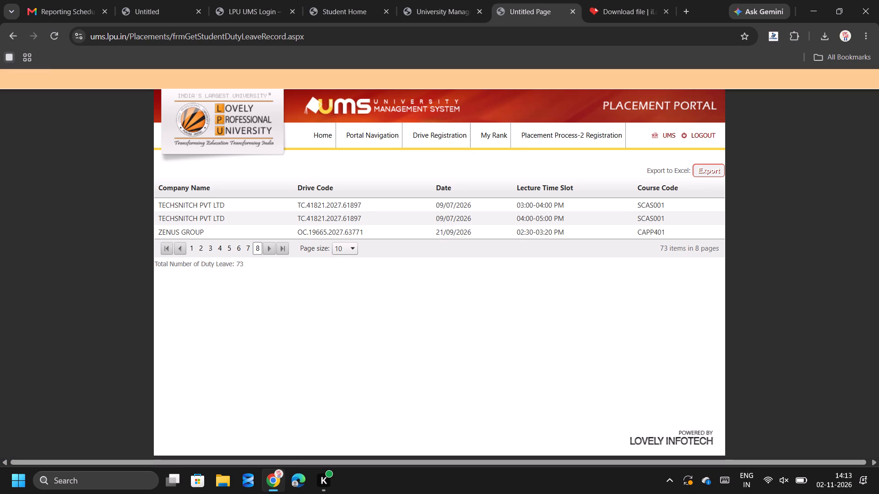
scroll(442, 242, "down", 1)
scroll(442, 242, "up", 3)
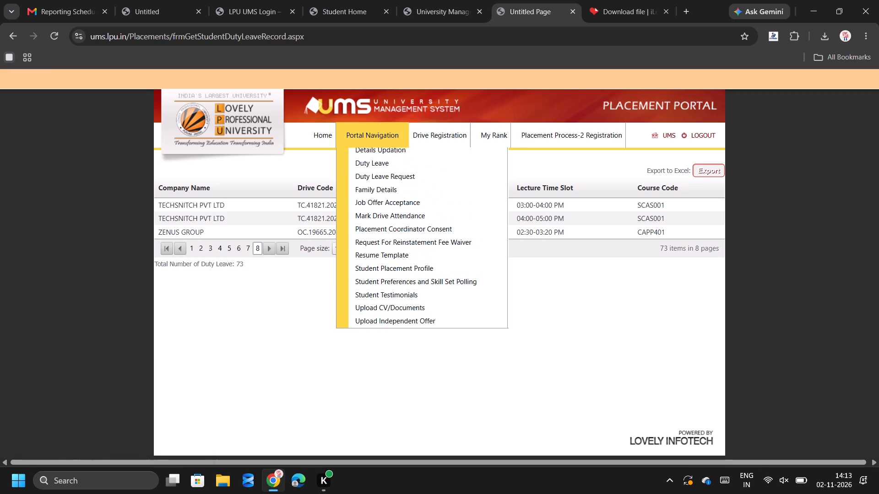
Check the placement portal's home page and open the Job Offer Acceptance page to look for offers.
left_click(373, 204)
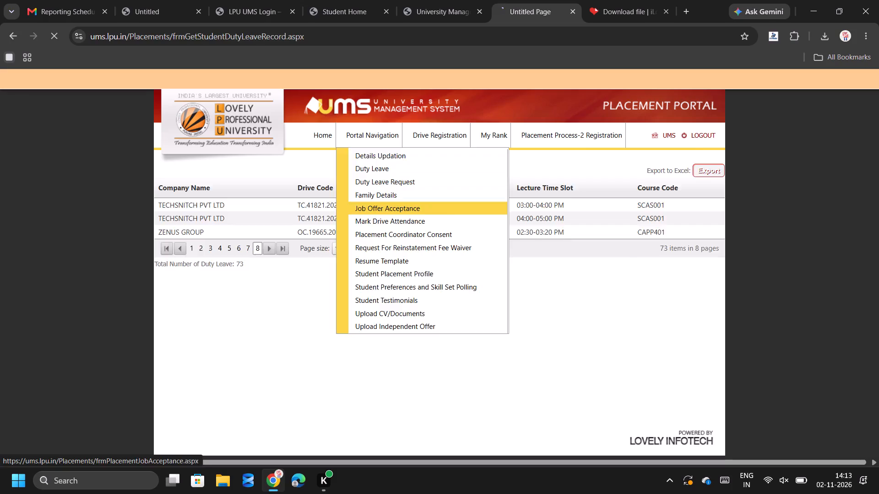
left_click(323, 129)
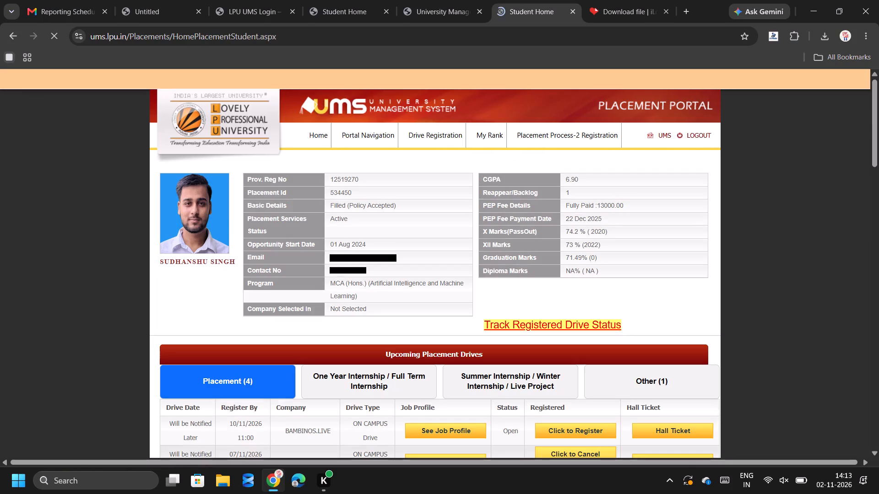
scroll(430, 270, "down", 3)
scroll(430, 270, "up", 4)
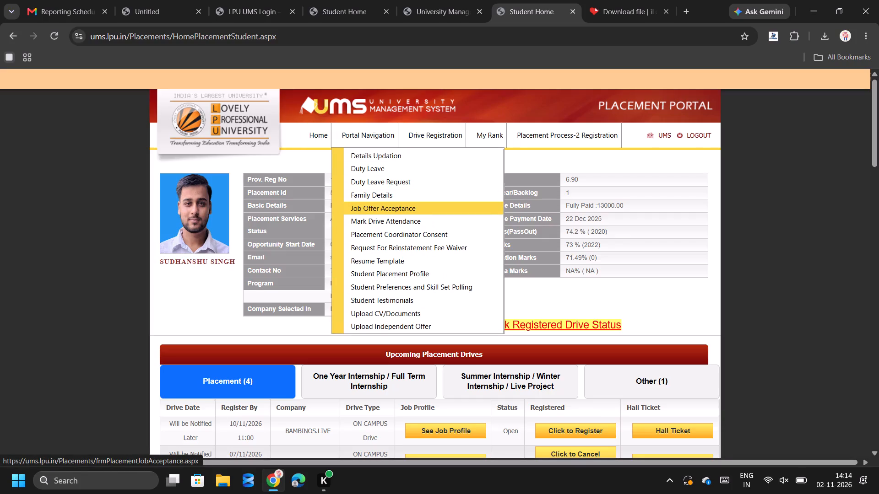
left_click(370, 211)
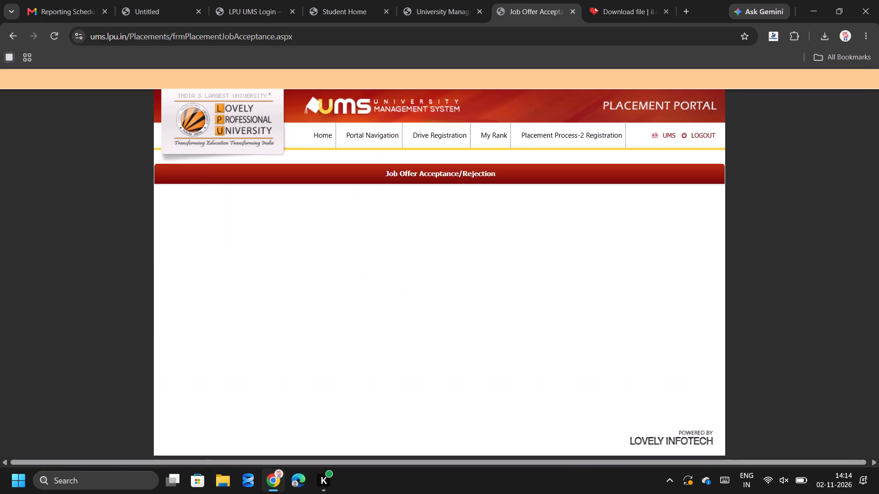
Go back to the UMS dashboard and read through My Messages for the late-October placement notices on SOLARSQUARE ENERGY and offer acceptance.
left_click(320, 141)
left_click(660, 133)
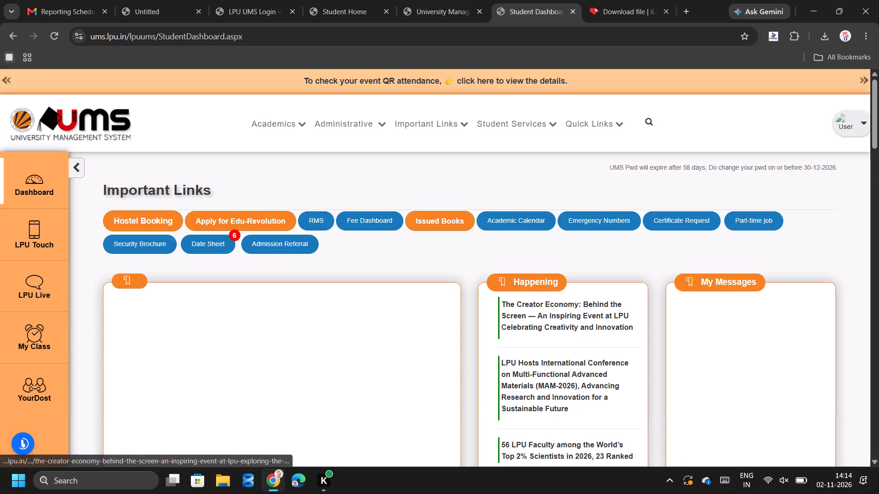
scroll(761, 329, "down", 1)
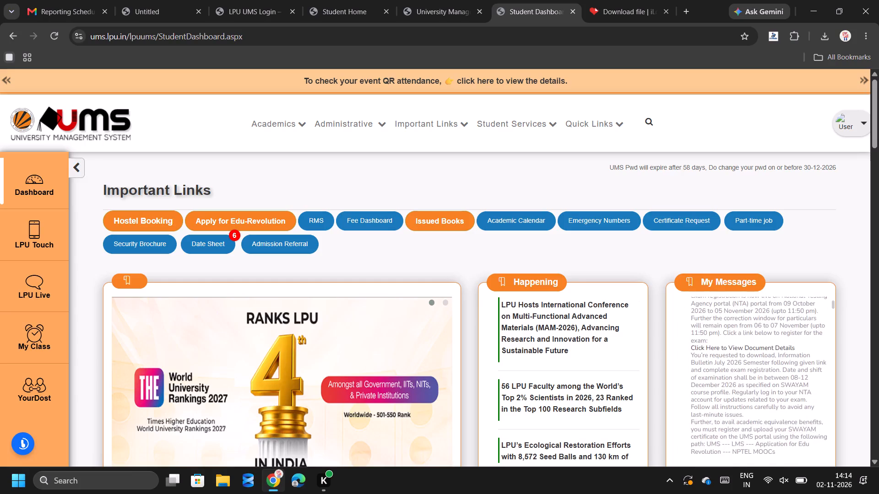
scroll(761, 329, "down", 5)
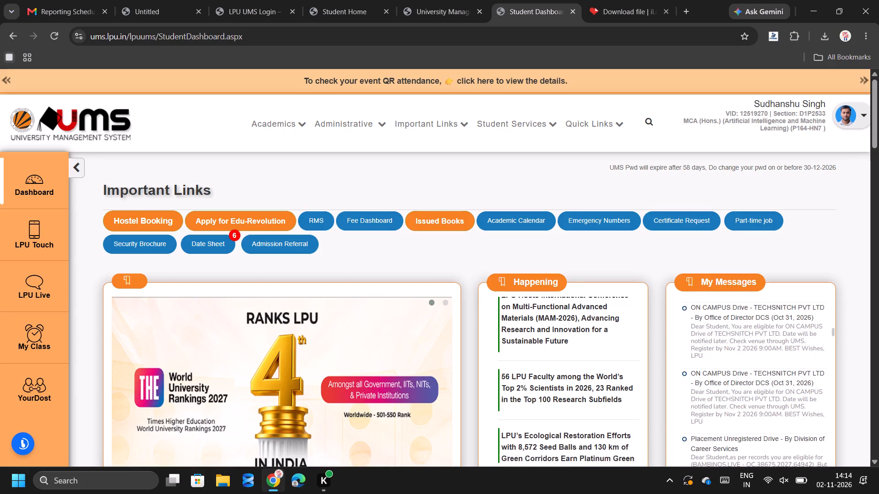
scroll(761, 329, "down", 4)
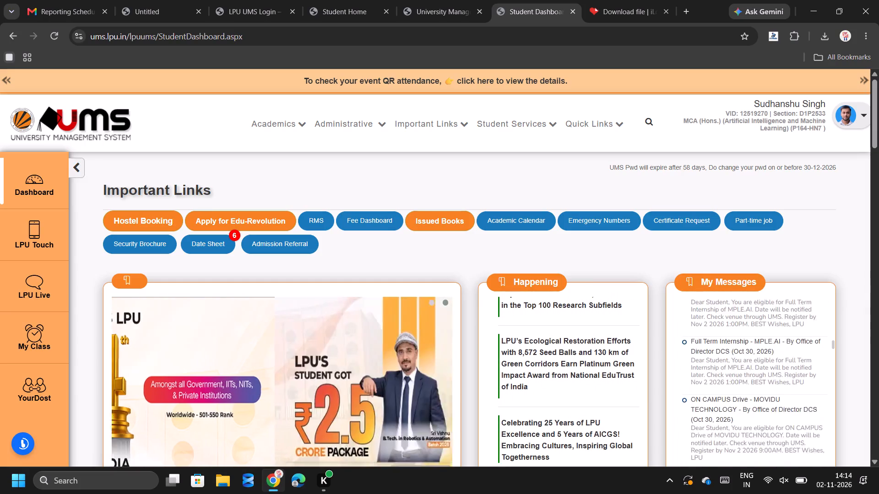
scroll(761, 329, "down", 6)
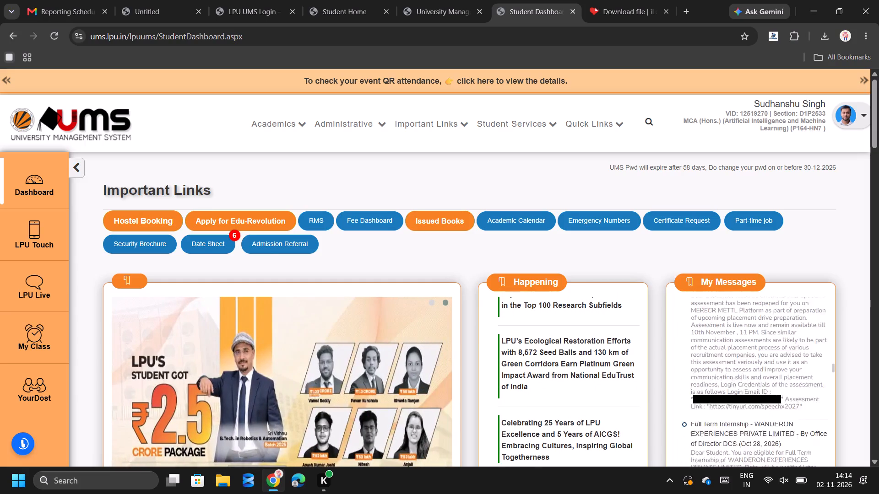
scroll(761, 329, "down", 3)
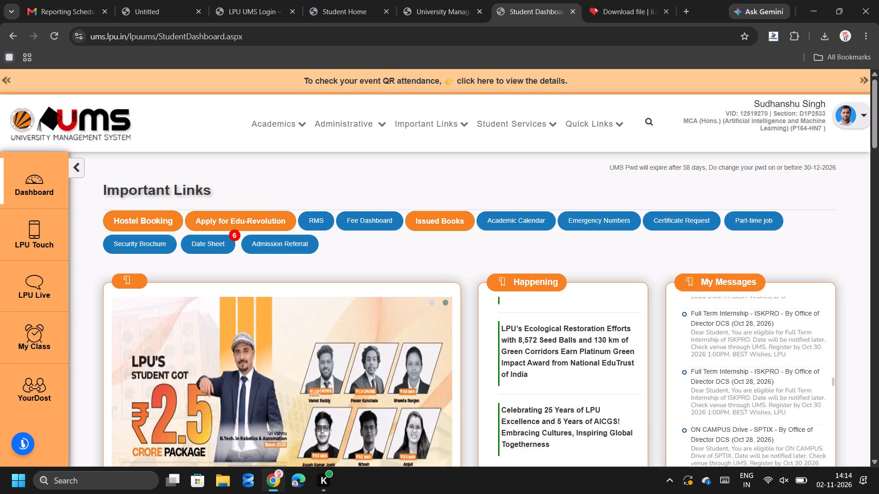
scroll(761, 329, "down", 4)
scroll(761, 329, "up", 1)
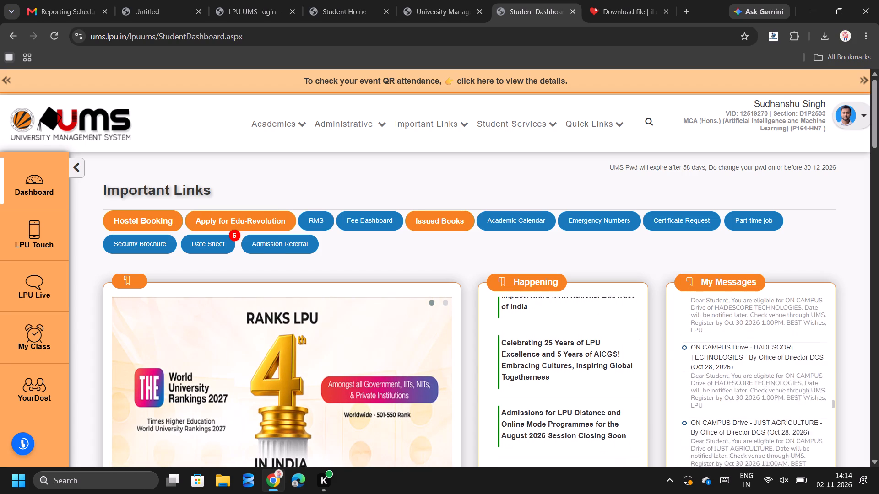
scroll(761, 329, "up", 3)
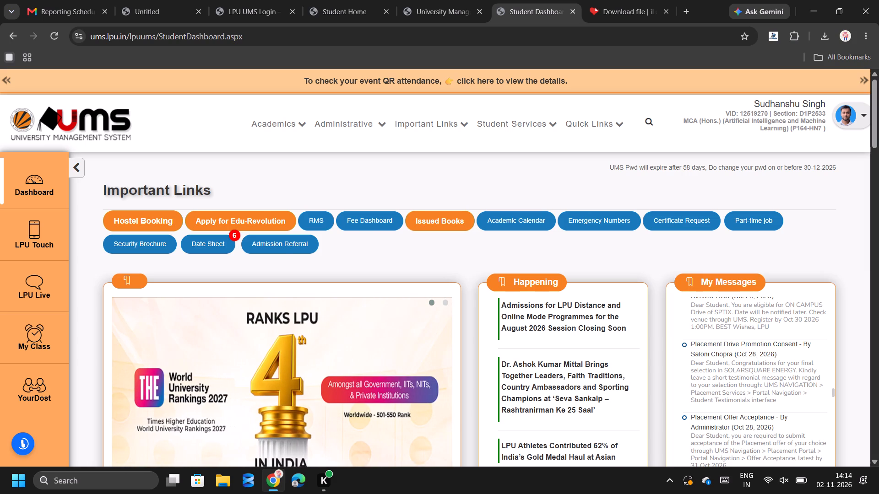
scroll(739, 396, "down", 1)
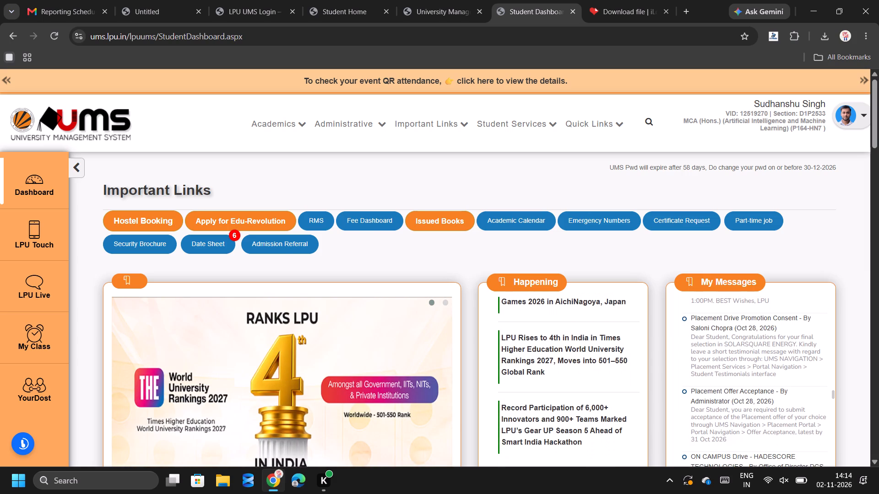
scroll(739, 396, "down", 1)
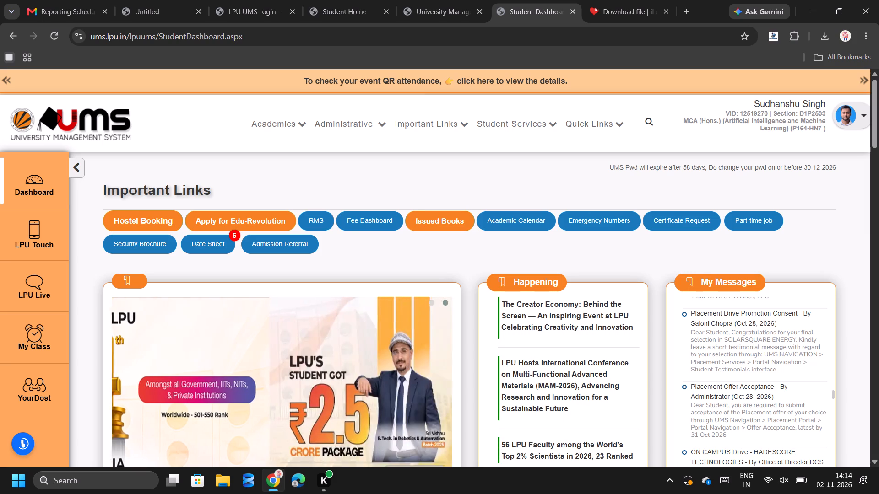
scroll(723, 429, "up", 2)
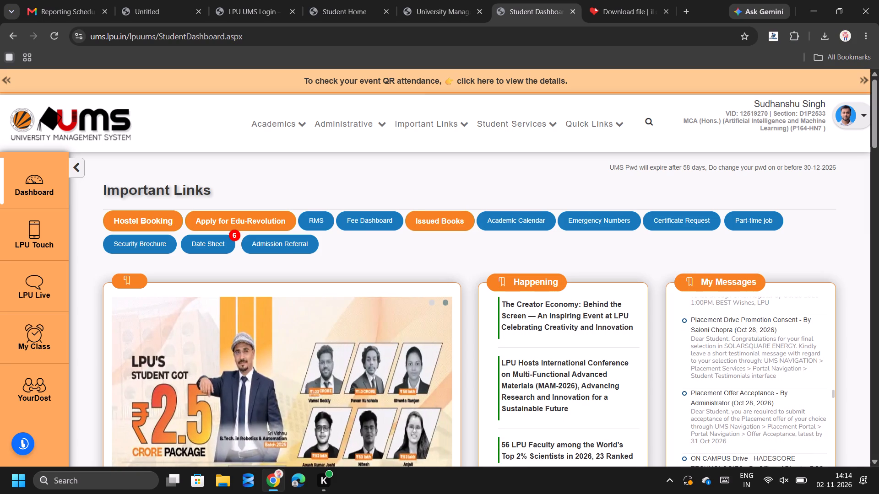
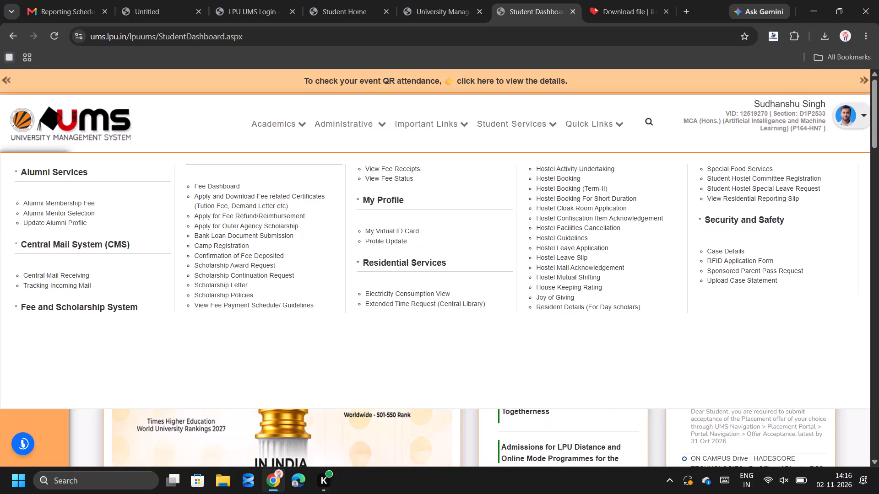
left_click(405, 381)
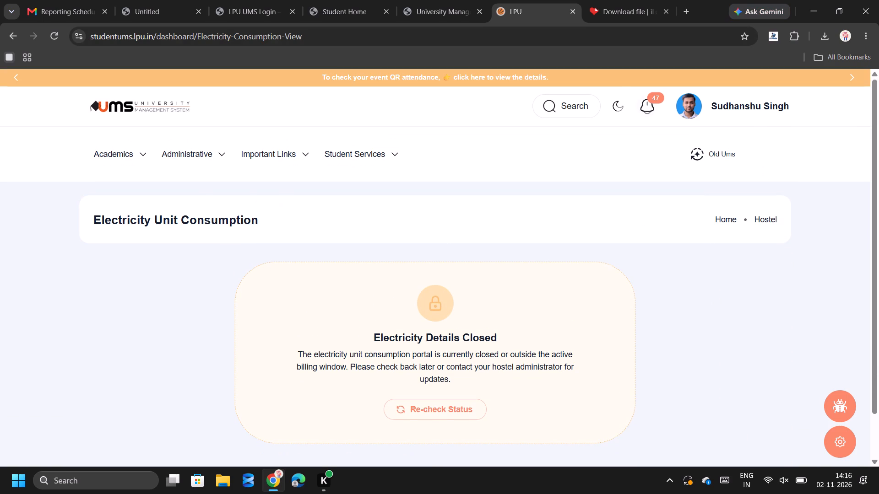
Open the message notifications in the new UMS, look through My Messages for placement drive notices, and close the list.
left_click(651, 102)
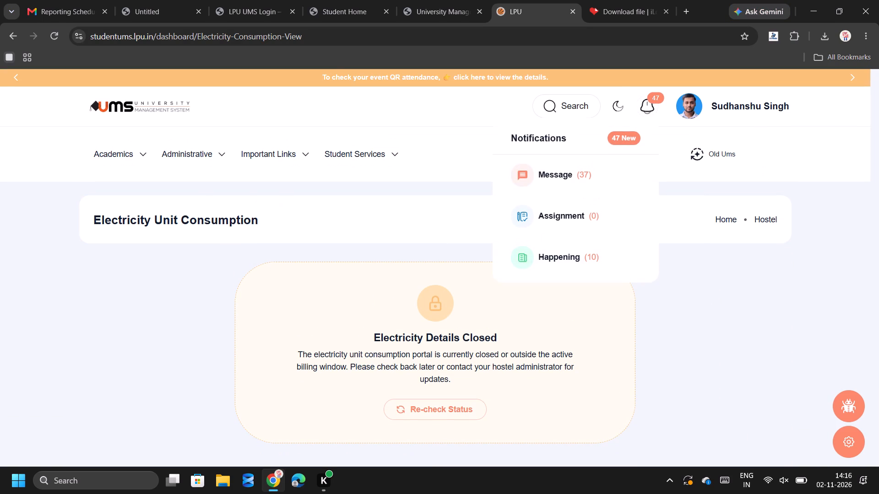
left_click(589, 184)
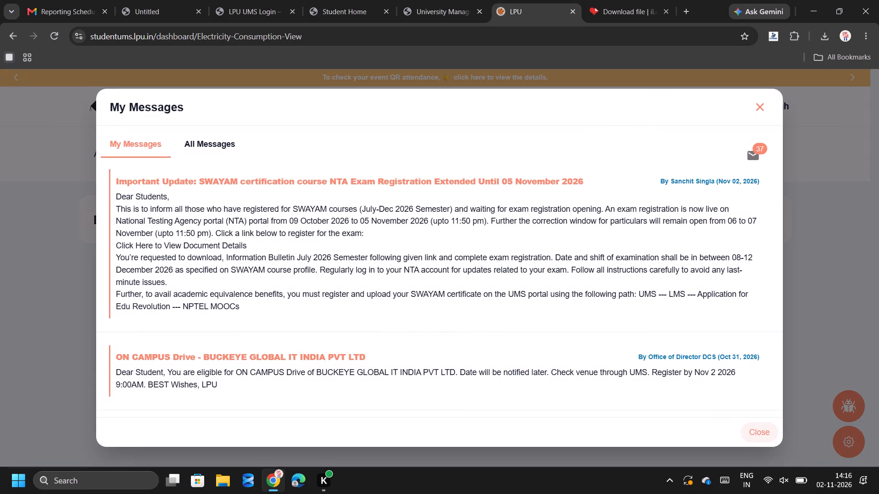
scroll(433, 243, "down", 3)
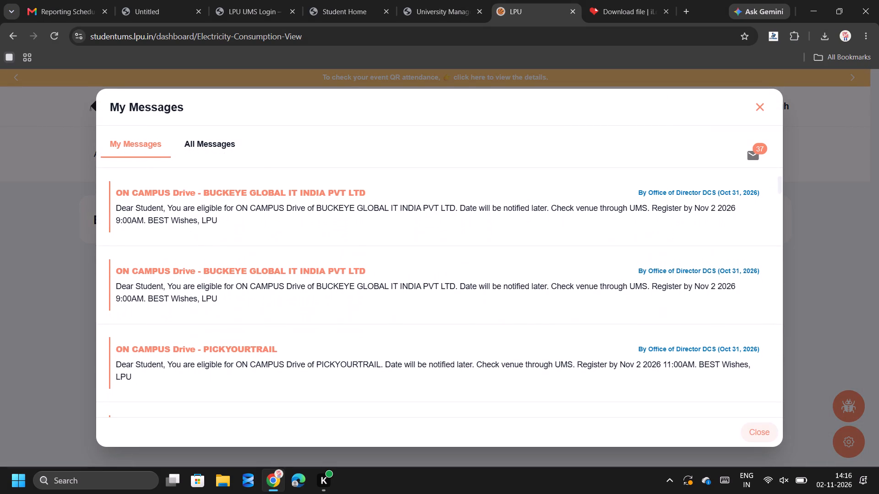
scroll(433, 243, "down", 3)
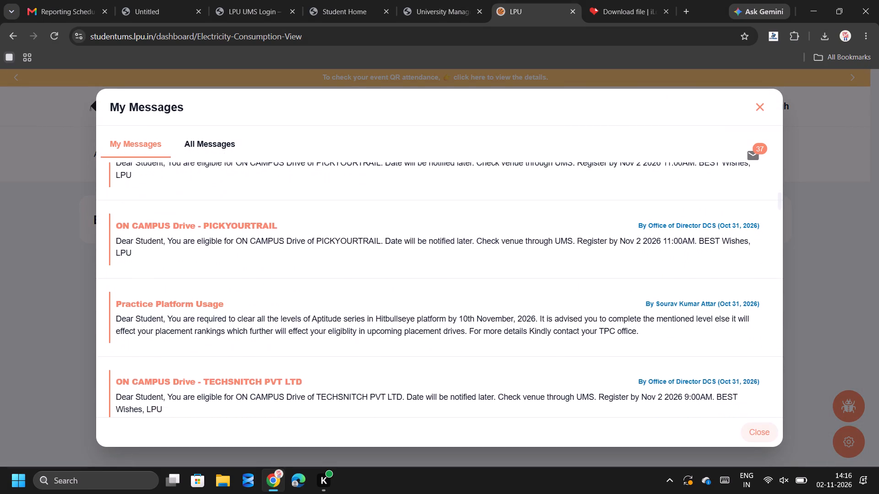
scroll(433, 243, "down", 5)
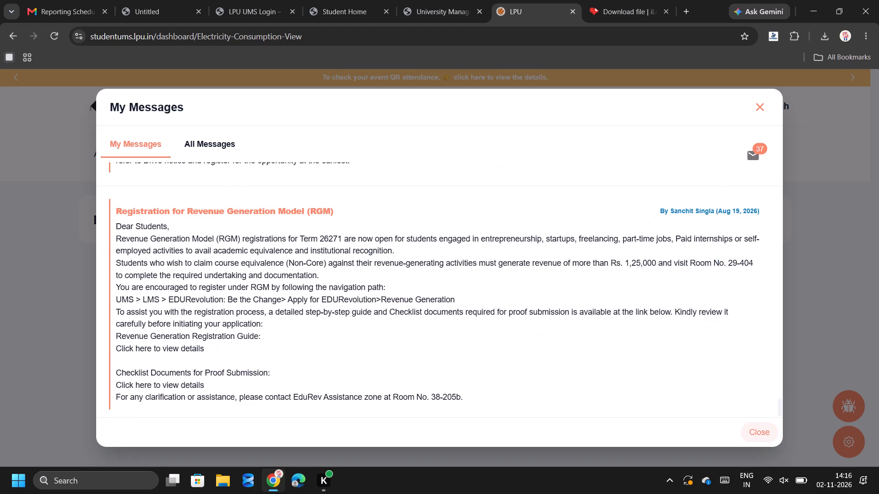
scroll(433, 243, "up", 3)
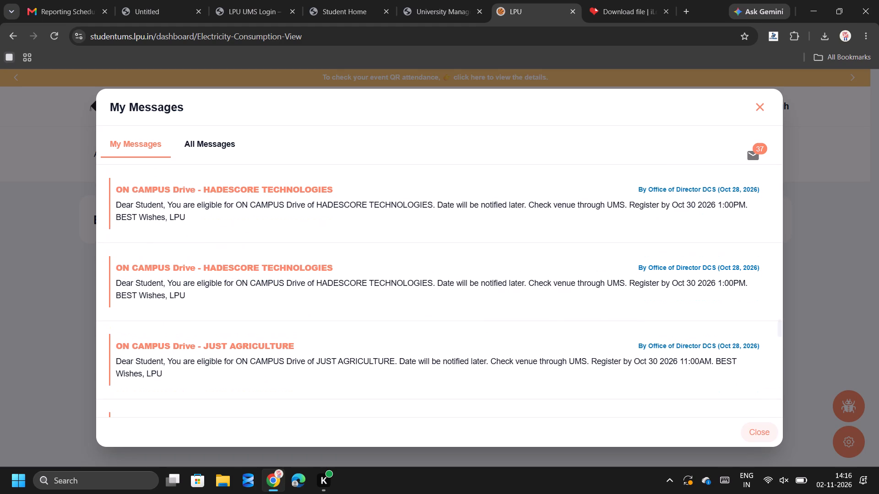
left_click(760, 103)
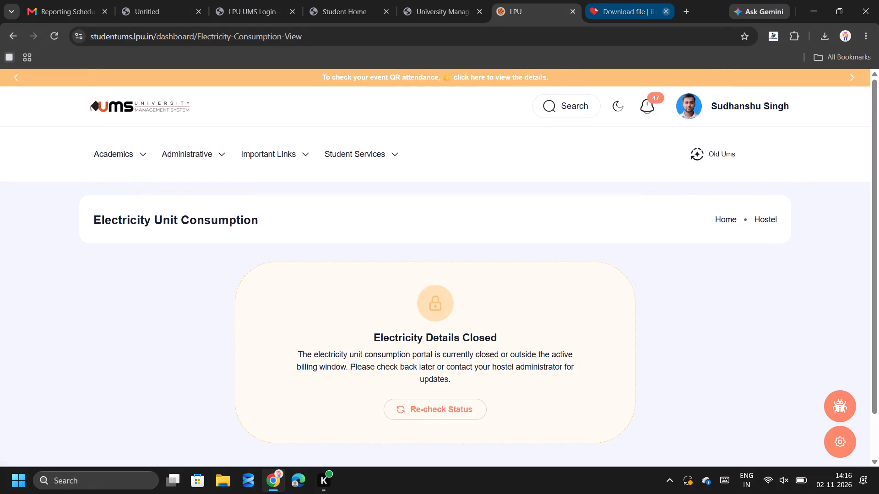
Switch to the already open UMS page for the PhD scholars' duty leave application.
left_click(527, 14)
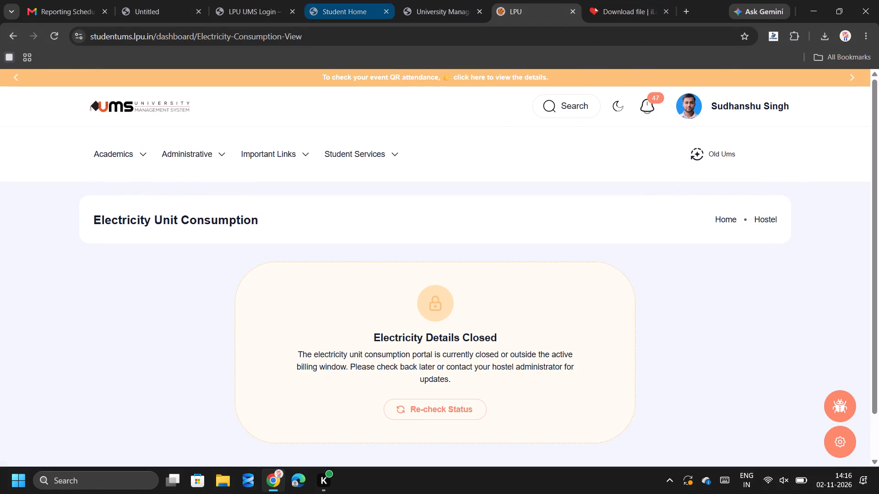
left_click(440, 0)
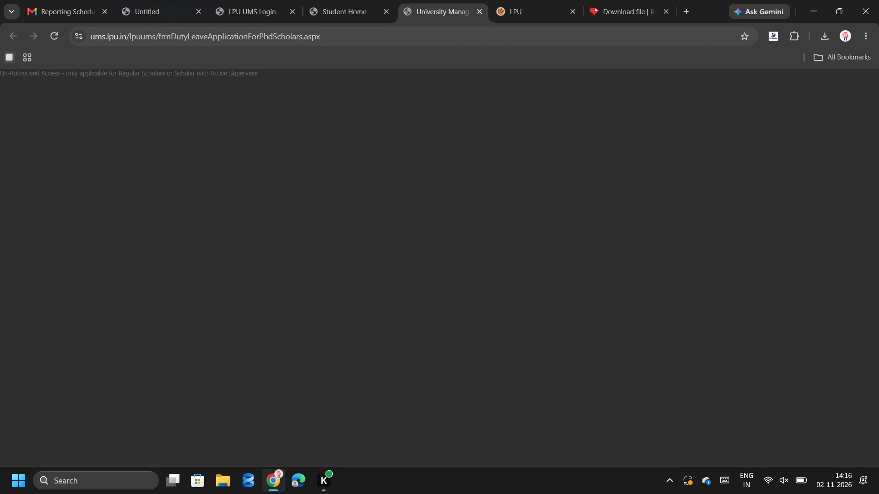